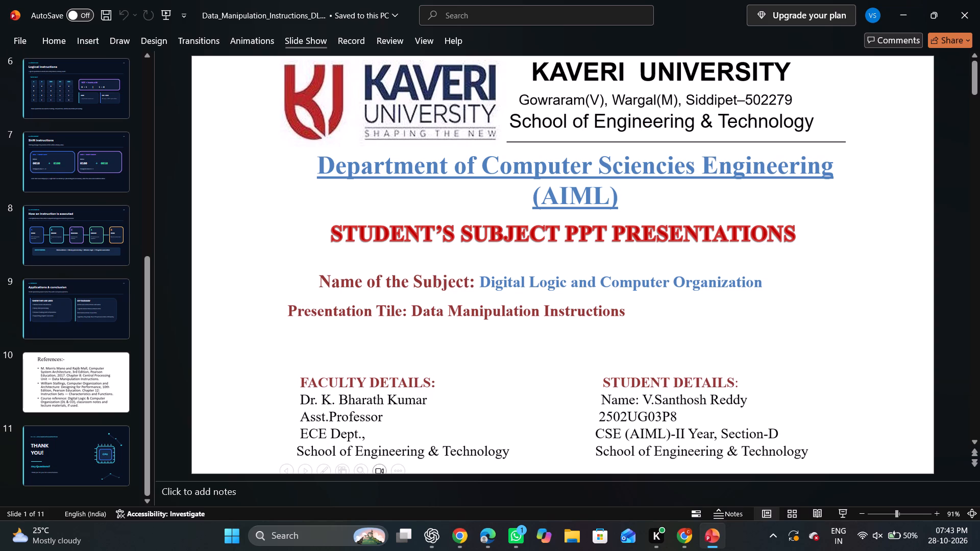
Open the recent presentation "roll number" from the OneDrive Documents folder.
{"action": "left_click", "coordinate": [17, 43]}
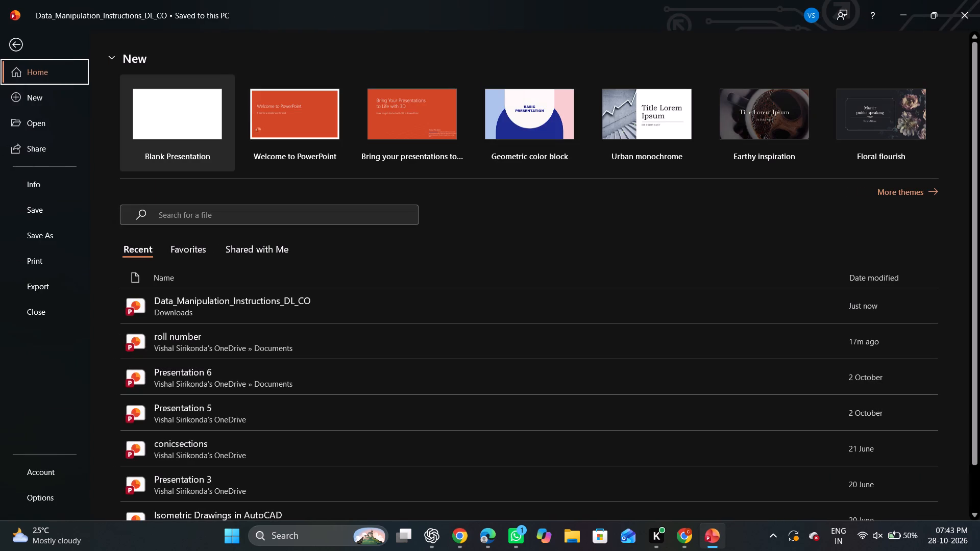
{"action": "double_click", "coordinate": [264, 342]}
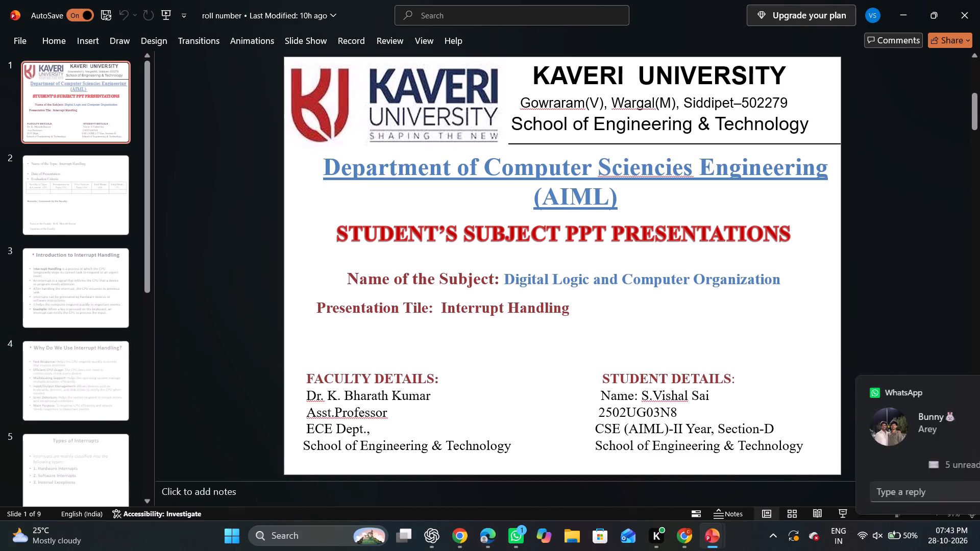
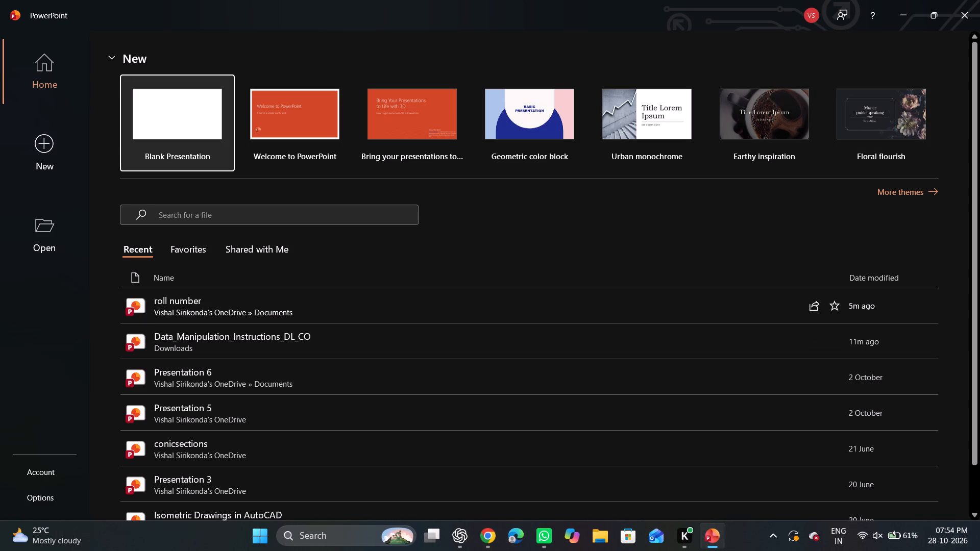
Switch to PowerPoint and open the recent presentation "roll number".
{"action": "left_click", "coordinate": [208, 296]}
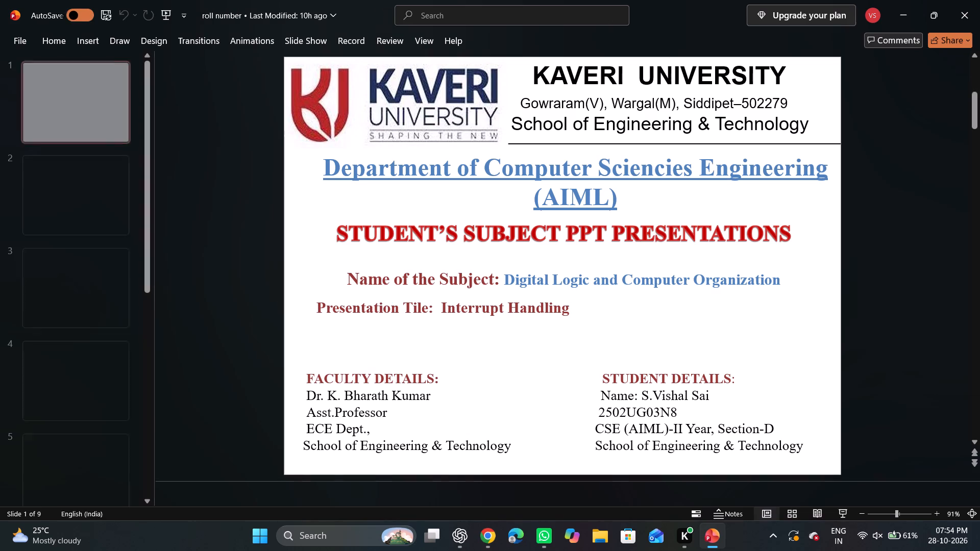
Review the presentation's slides from the evaluation criteria slide through "Working of Interrupt Handling", comparing neighbouring slides.
{"action": "scroll", "coordinate": [98, 337], "scroll_direction": "up", "scroll_amount": 1}
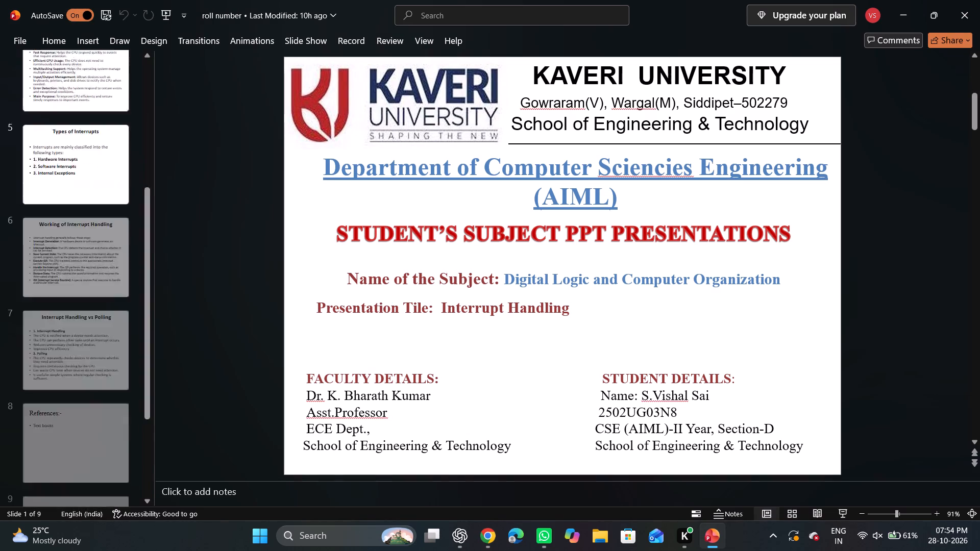
{"action": "scroll", "coordinate": [98, 337], "scroll_direction": "up", "scroll_amount": 1}
{"action": "left_click", "coordinate": [94, 281]}
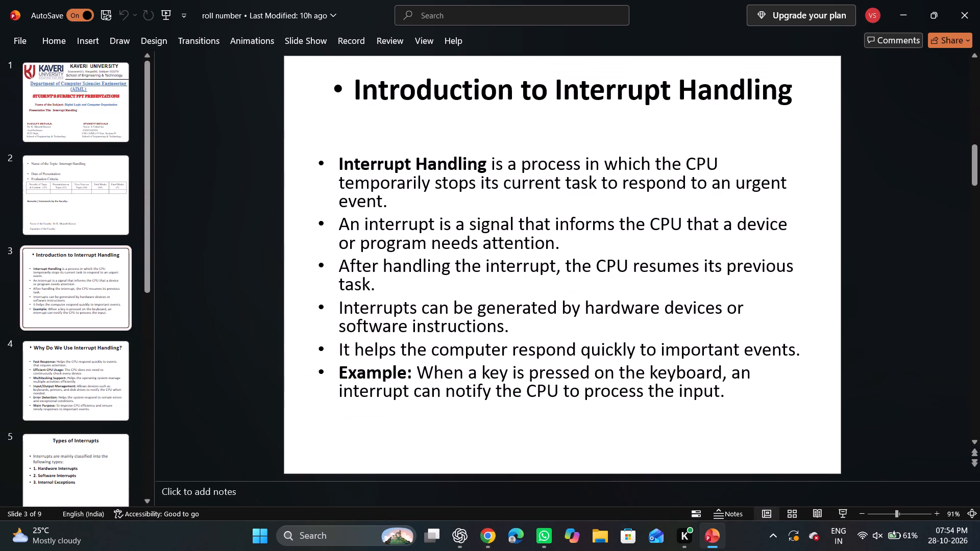
{"action": "key", "text": "Right"}
{"action": "key", "text": "Down"}
{"action": "key", "text": "Up"}
{"action": "key", "text": "Up"}
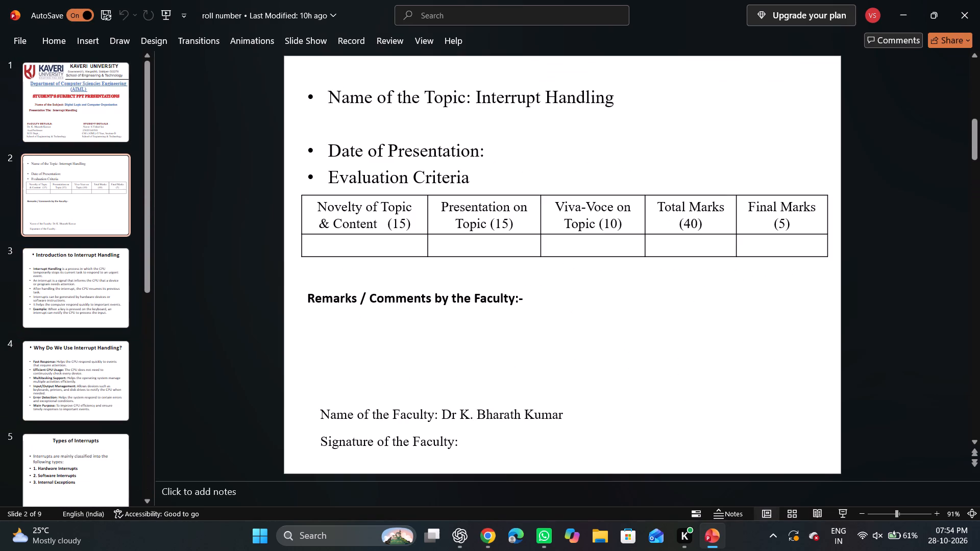
{"action": "key", "text": "Down"}
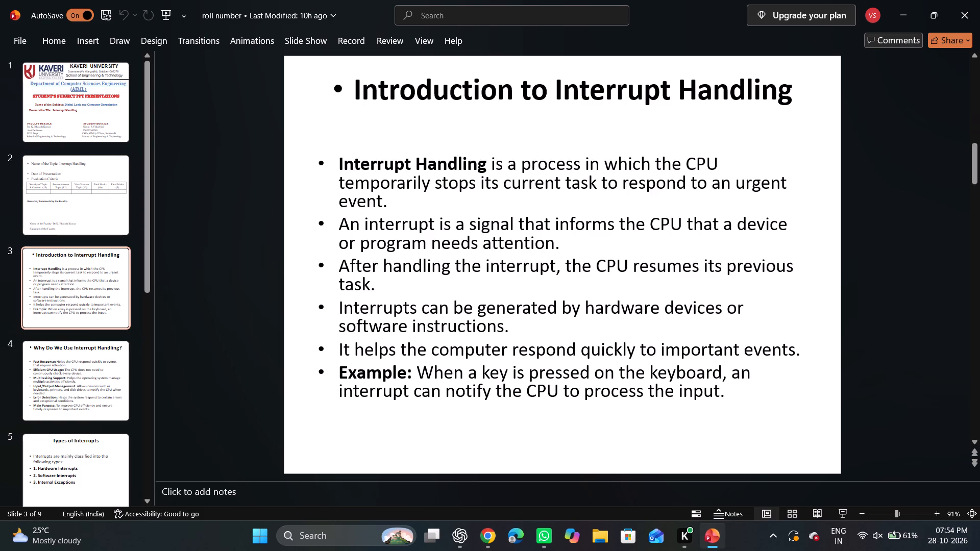
{"action": "key", "text": "Up"}
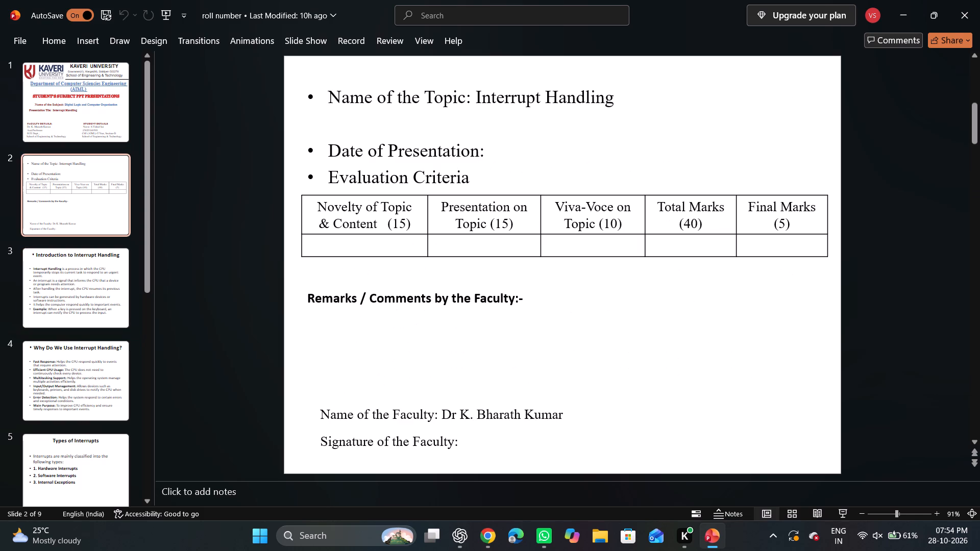
{"action": "key", "text": "Down"}
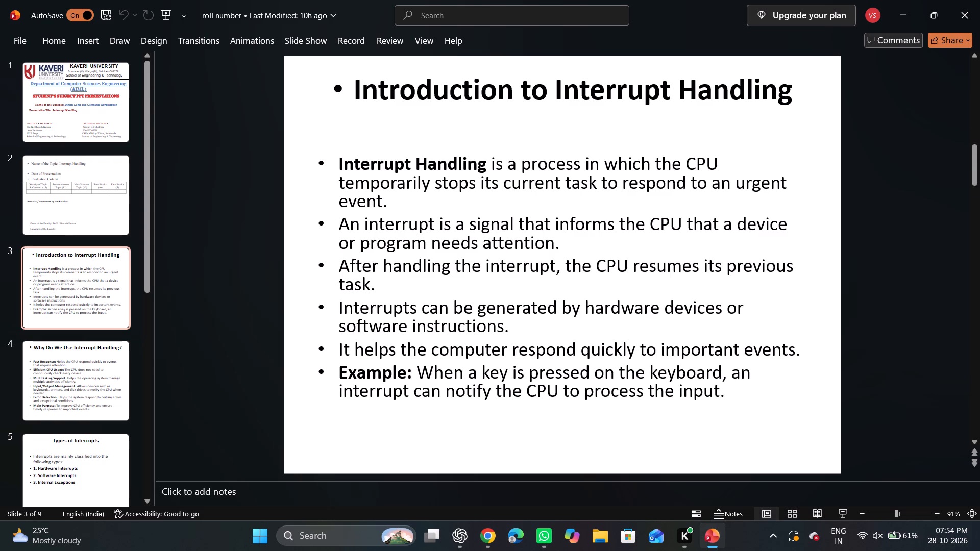
{"action": "key", "text": "Down"}
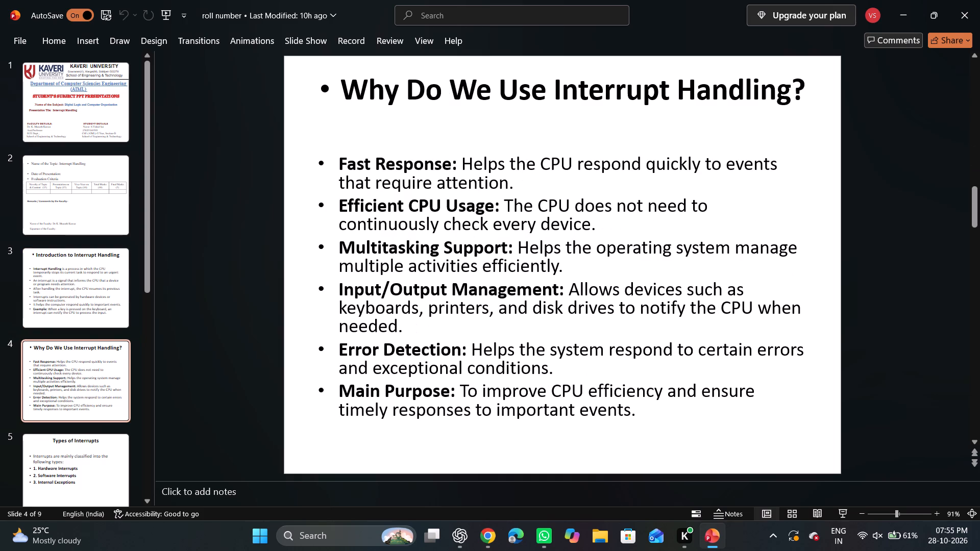
{"action": "key", "text": "Down"}
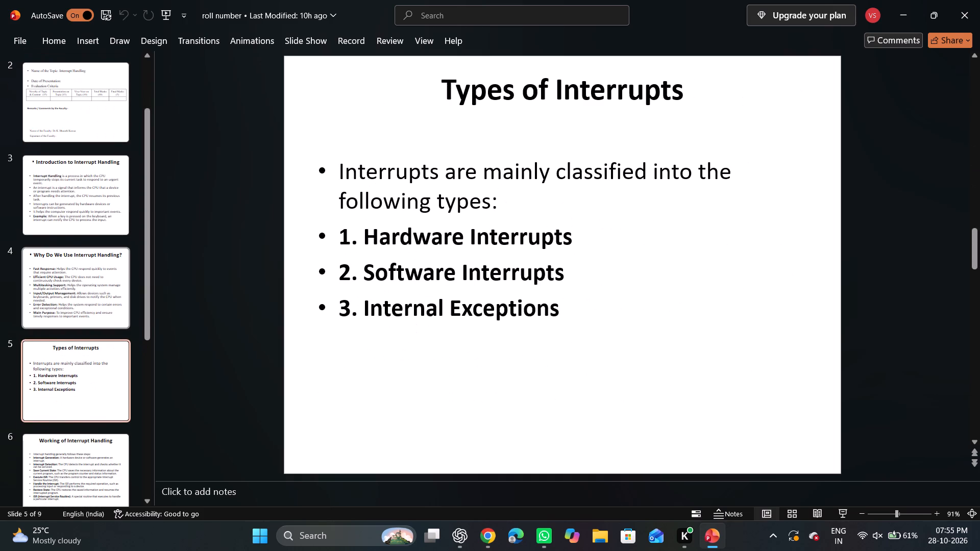
{"action": "key", "text": "Down"}
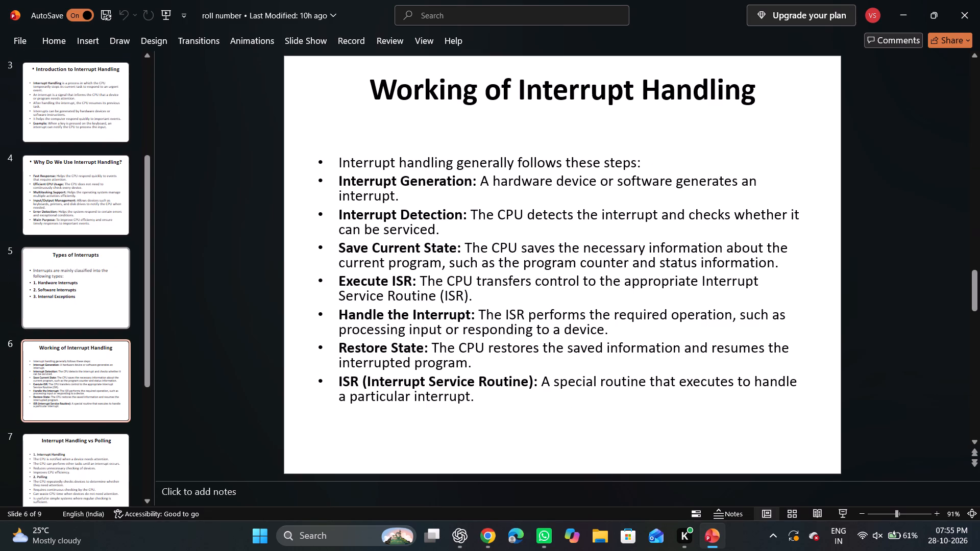
{"action": "key", "text": "Up"}
{"action": "key", "text": "Up"}
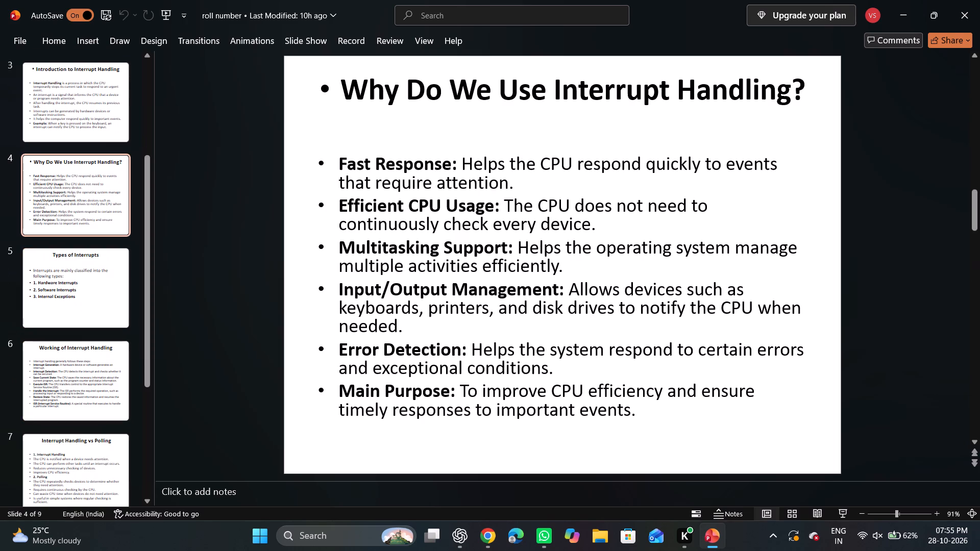
{"action": "key", "text": "Down"}
{"action": "key", "text": "Down"}
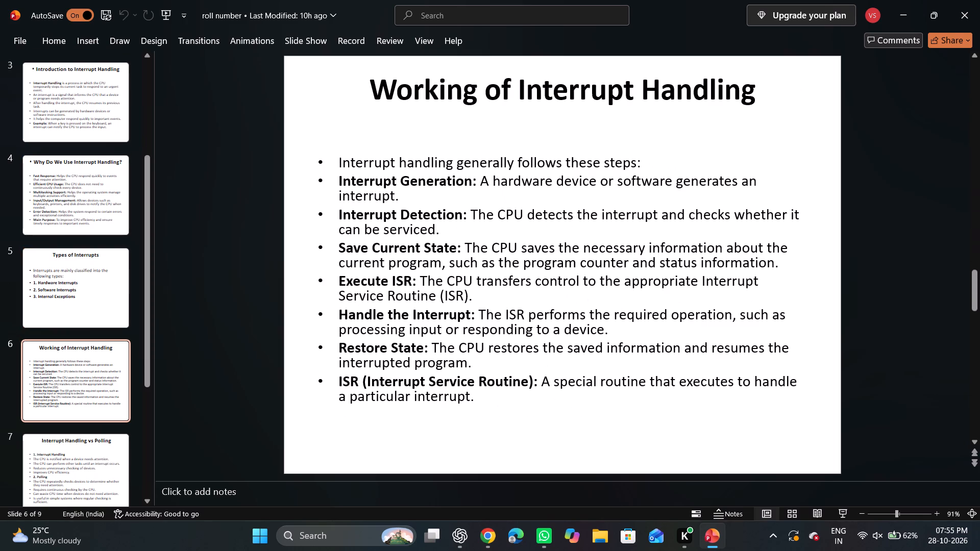
{"action": "key", "text": "Up"}
{"action": "key", "text": "Down"}
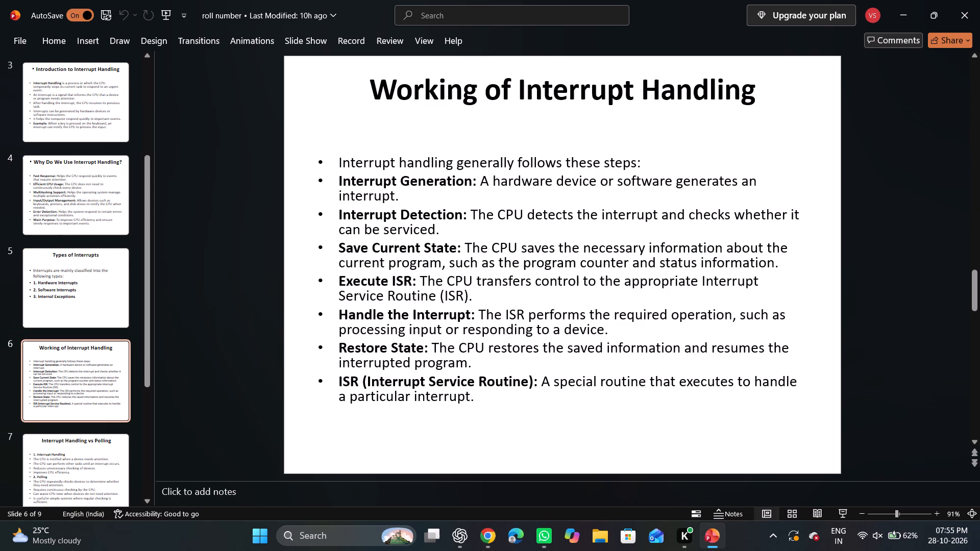
Clear all body text and the title from slide 7, "Interrupt Handling vs Polling", leaving its placeholders empty.
{"action": "key", "text": "Down"}
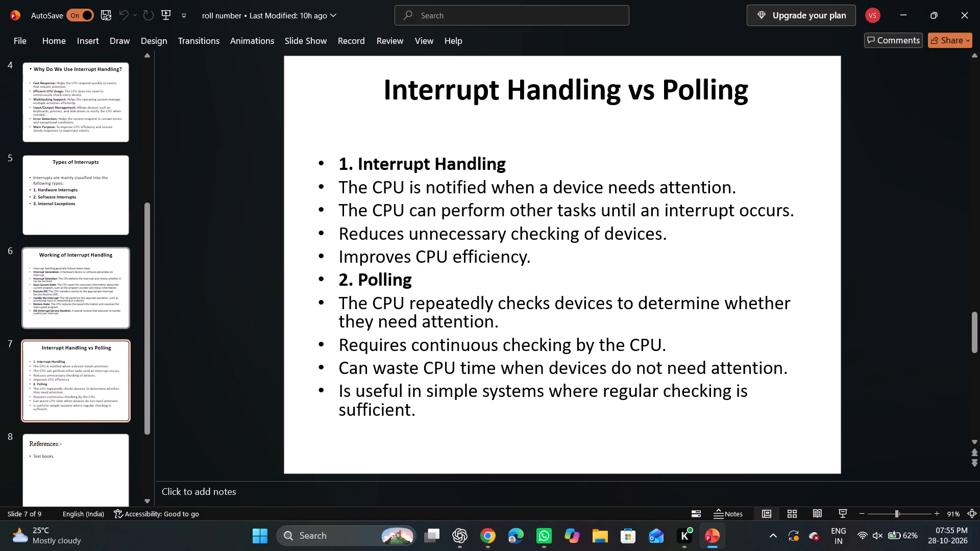
{"action": "left_click_drag", "start_coordinate": [421, 414], "coordinate": [379, 262]}
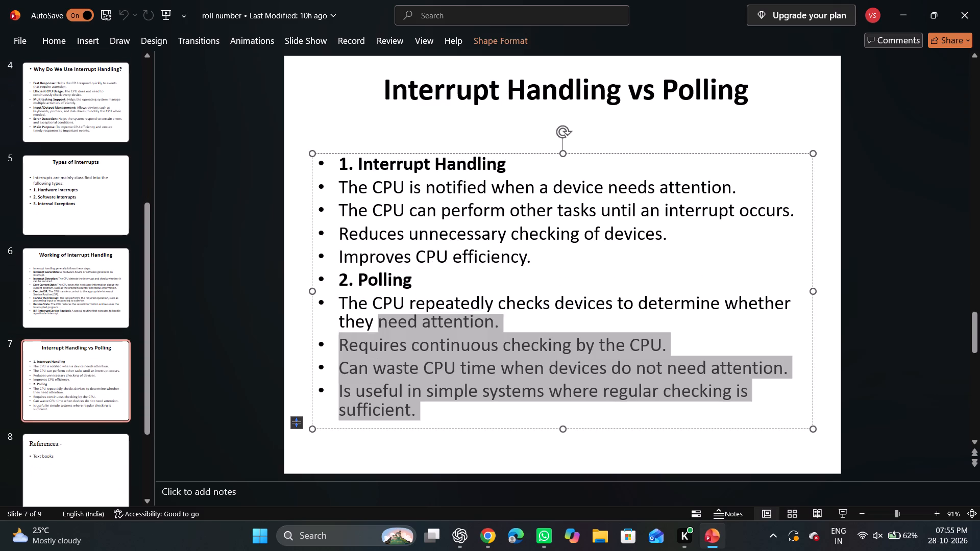
{"action": "left_click_drag", "start_coordinate": [379, 262], "coordinate": [341, 137]}
{"action": "key", "text": "BackSpace"}
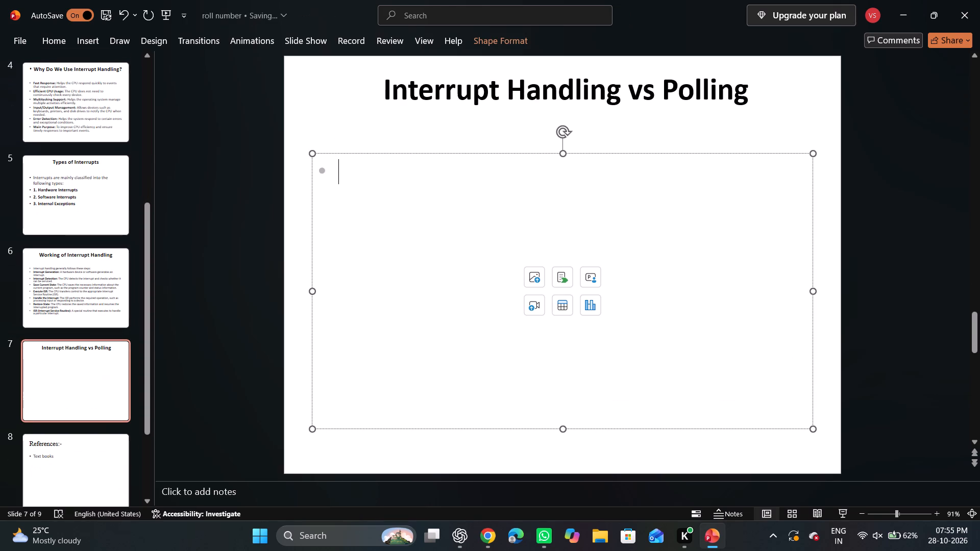
{"action": "left_click_drag", "start_coordinate": [766, 96], "coordinate": [306, 99]}
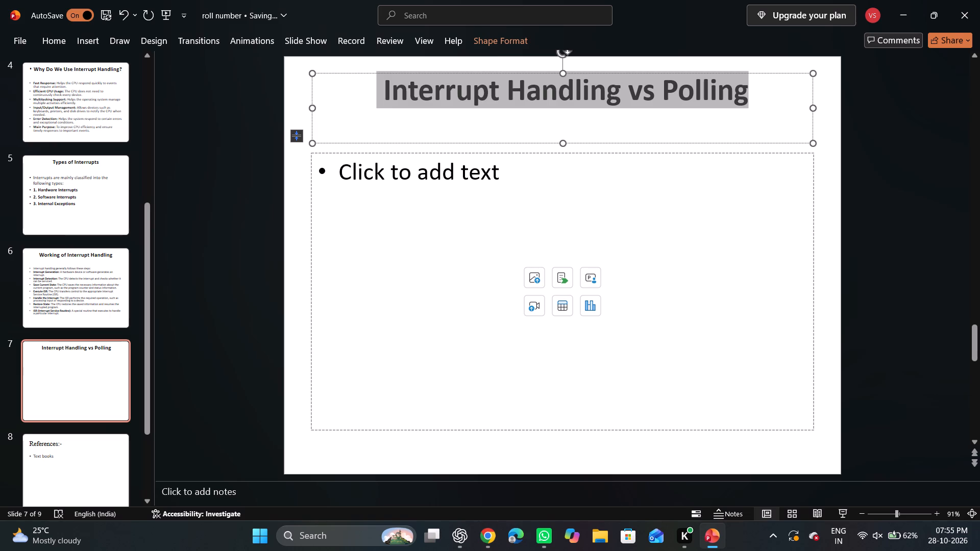
{"action": "left_click_drag", "start_coordinate": [306, 99], "coordinate": [307, 97]}
{"action": "key", "text": "BackSpace"}
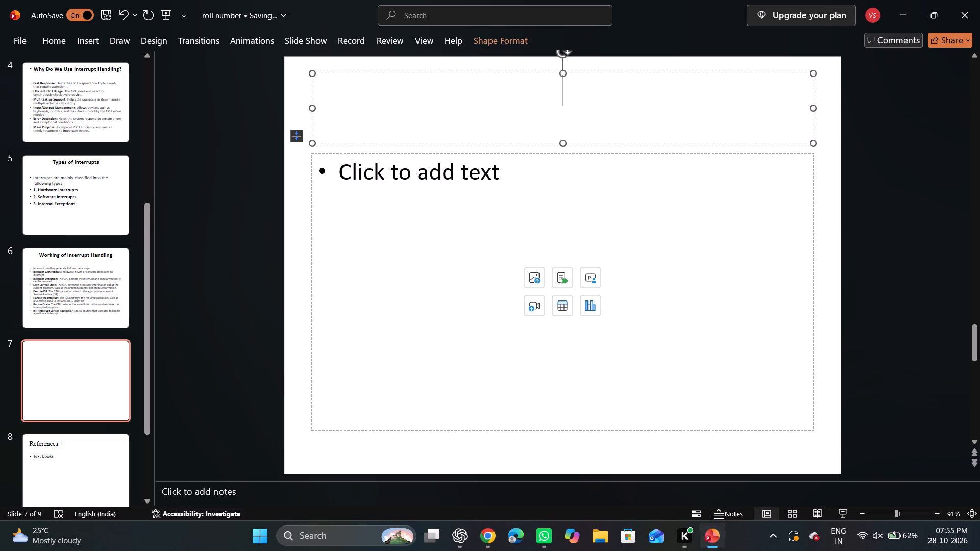
{"action": "left_click", "coordinate": [386, 187]}
{"action": "key", "text": "BackSpace"}
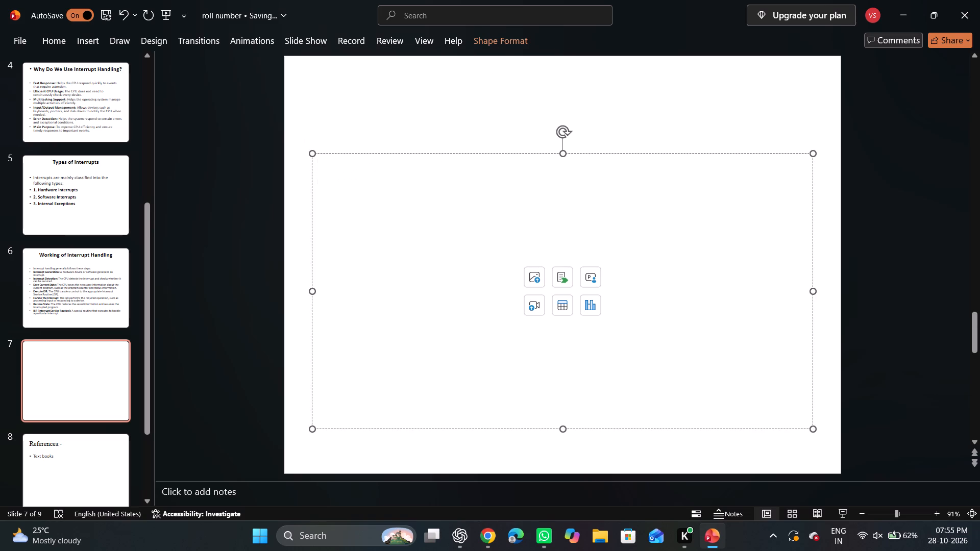
Paste the copied hardware interrupts text into slide 7's body and delete the "Slide:" prefix from its first line.
{"action": "key", "text": "ctrl+v"}
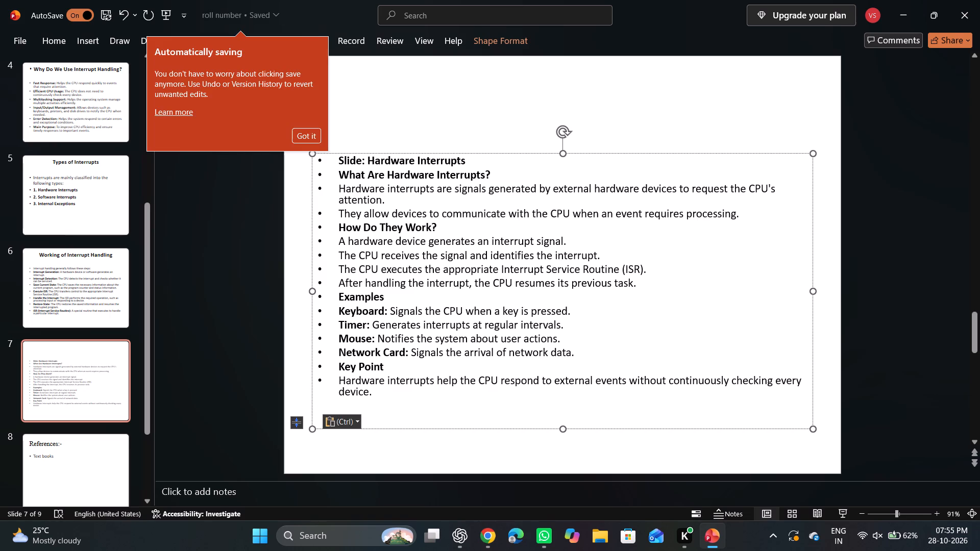
{"action": "left_click_drag", "start_coordinate": [365, 162], "coordinate": [327, 161]}
{"action": "key", "text": "BackSpace"}
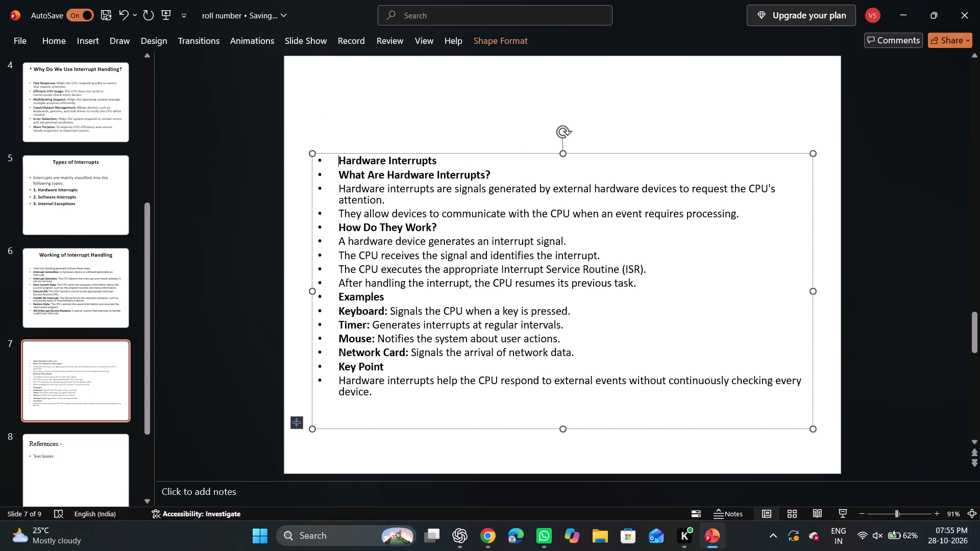
Copy the "Hardware Interrupts" line from the body into slide 7's title, clearing the first paste and pasting it again.
{"action": "left_click_drag", "start_coordinate": [444, 159], "coordinate": [354, 158]}
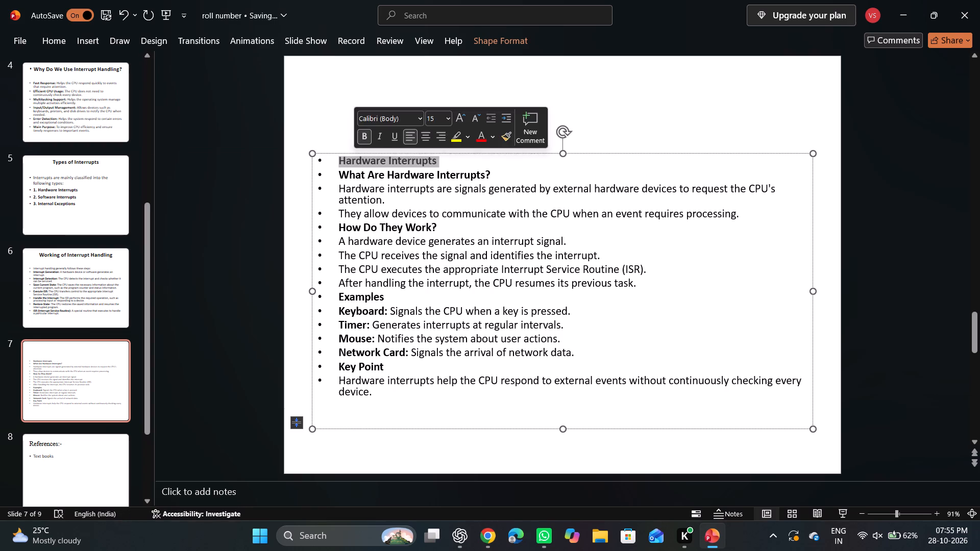
{"action": "key", "text": "ctrl+c"}
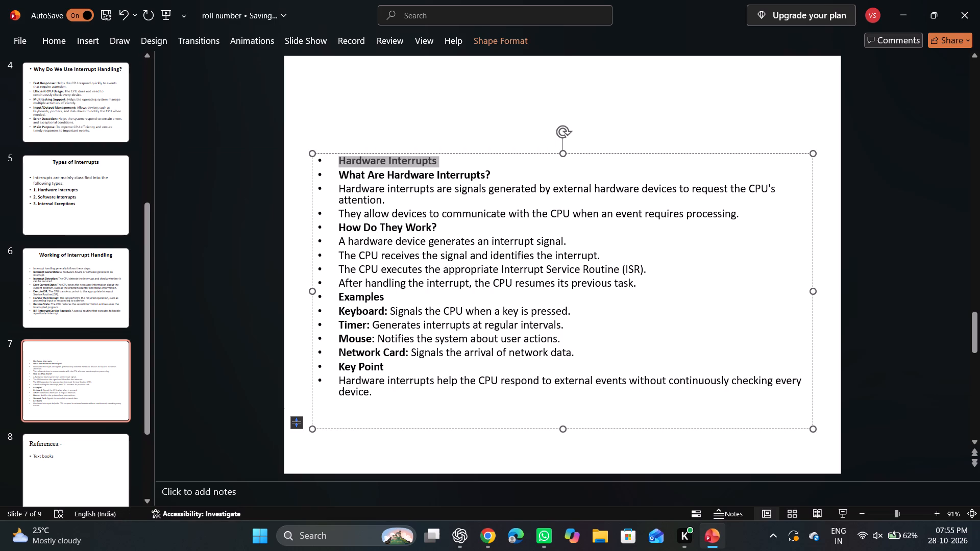
{"action": "left_click", "coordinate": [436, 99]}
{"action": "key", "text": "ctrl+v"}
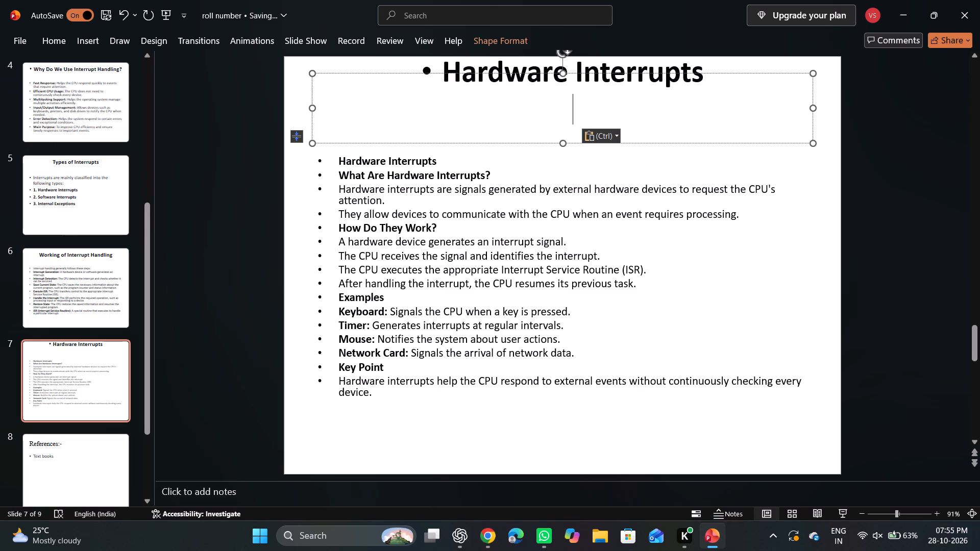
{"action": "left_click_drag", "start_coordinate": [566, 91], "coordinate": [676, 78]}
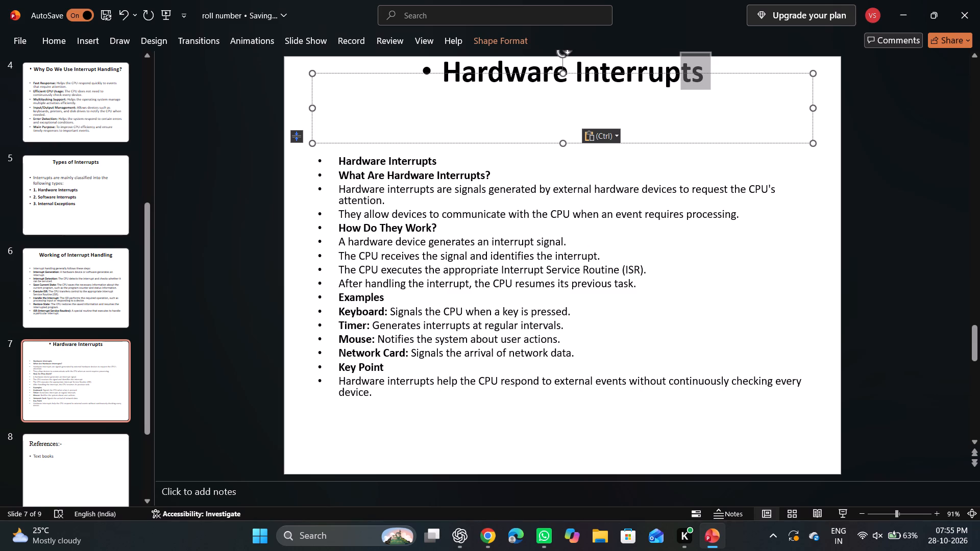
{"action": "left_click_drag", "start_coordinate": [676, 78], "coordinate": [441, 46]}
{"action": "key", "text": "BackSpace"}
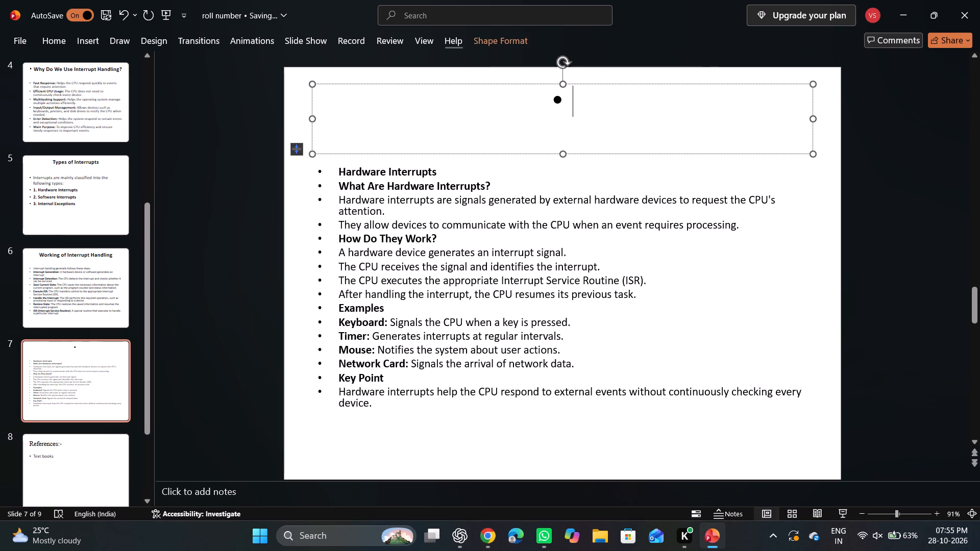
{"action": "key", "text": "BackSpace"}
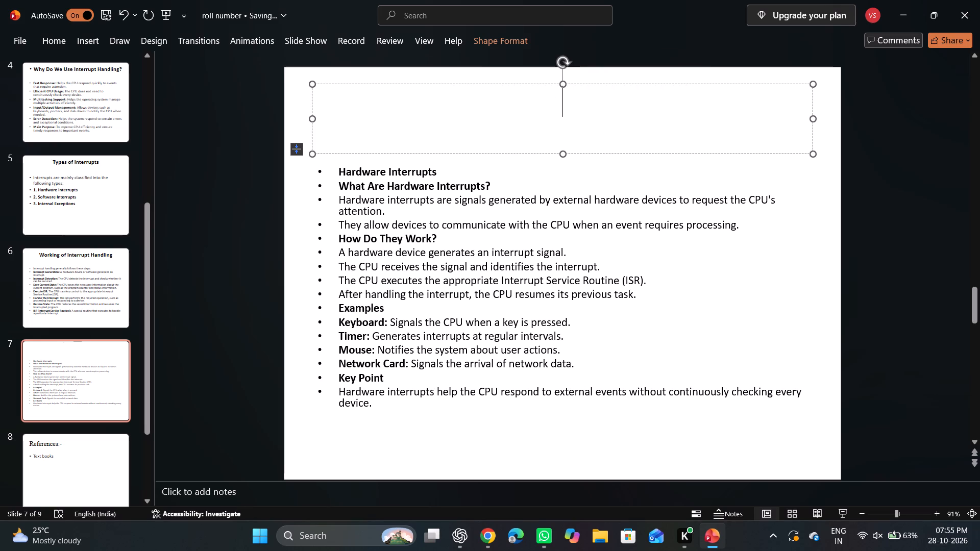
{"action": "left_click", "coordinate": [551, 149]}
{"action": "key", "text": "ctrl+v"}
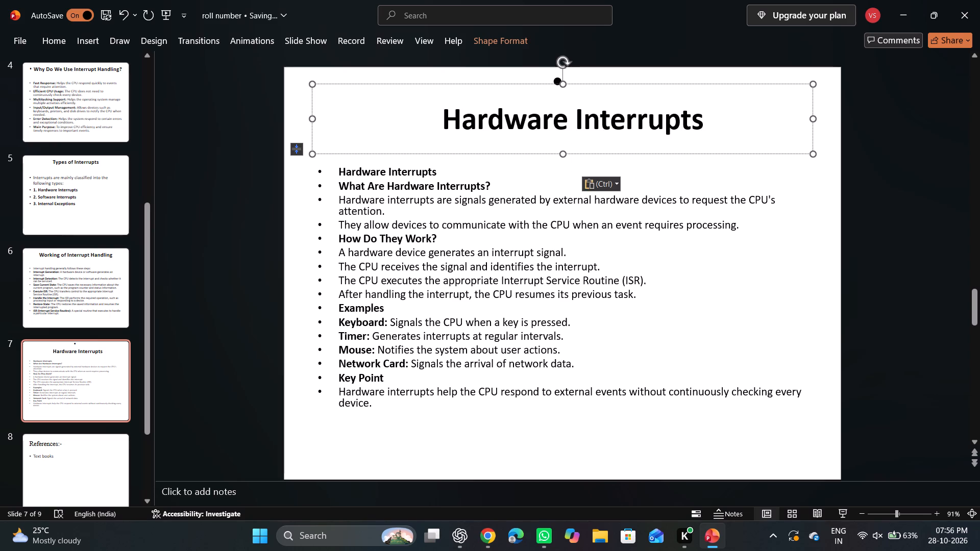
Delete the duplicate "Hardware Interrupts" line and its bullet from the top of the body text.
{"action": "left_click_drag", "start_coordinate": [447, 167], "coordinate": [358, 170]}
{"action": "key", "text": "BackSpace"}
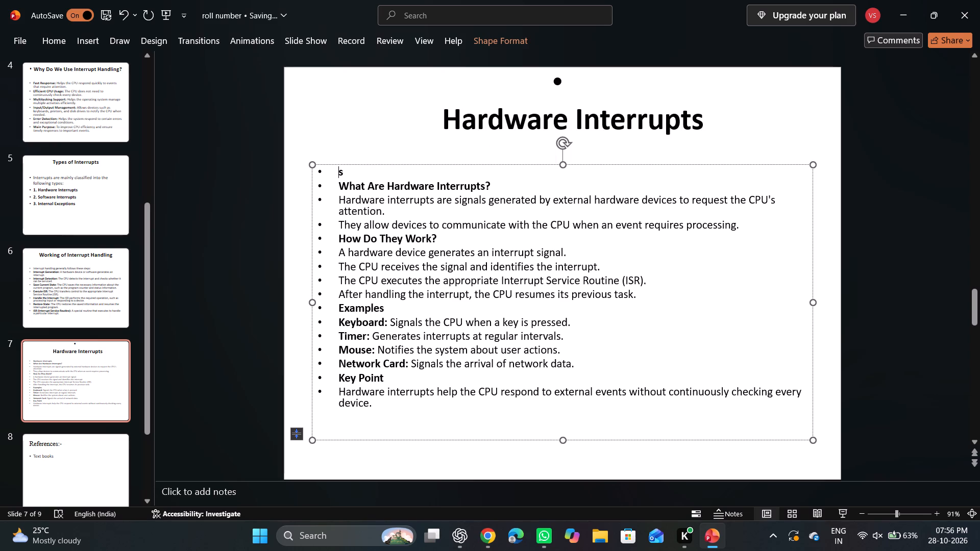
{"action": "key", "text": "Right"}
{"action": "key", "text": "BackSpace"}
{"action": "key", "text": "BackSpace"}
Delete the body text from "How Do They Work?" through the end of the "Key Point" section.
{"action": "left_click_drag", "start_coordinate": [372, 408], "coordinate": [316, 267]}
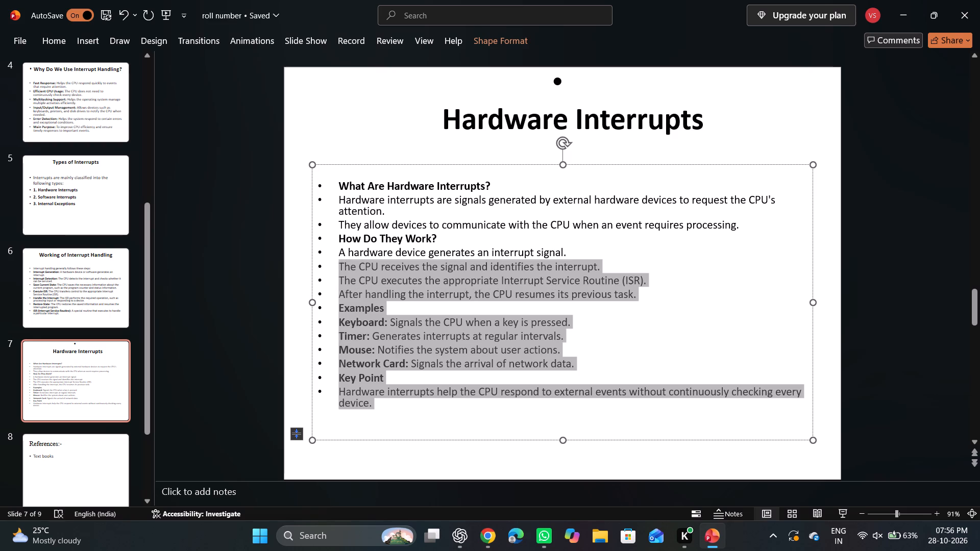
{"action": "left_click_drag", "start_coordinate": [316, 267], "coordinate": [320, 240]}
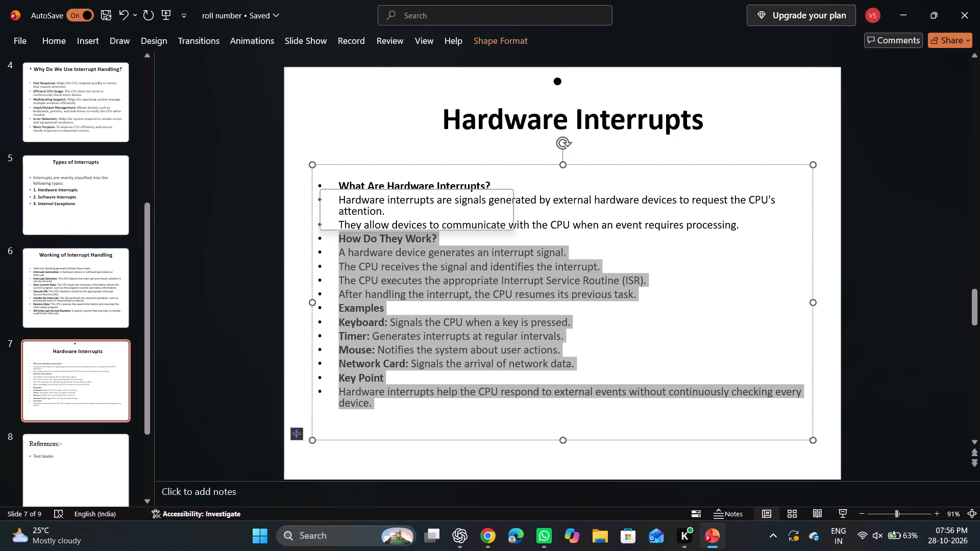
{"action": "key", "text": "BackSpace"}
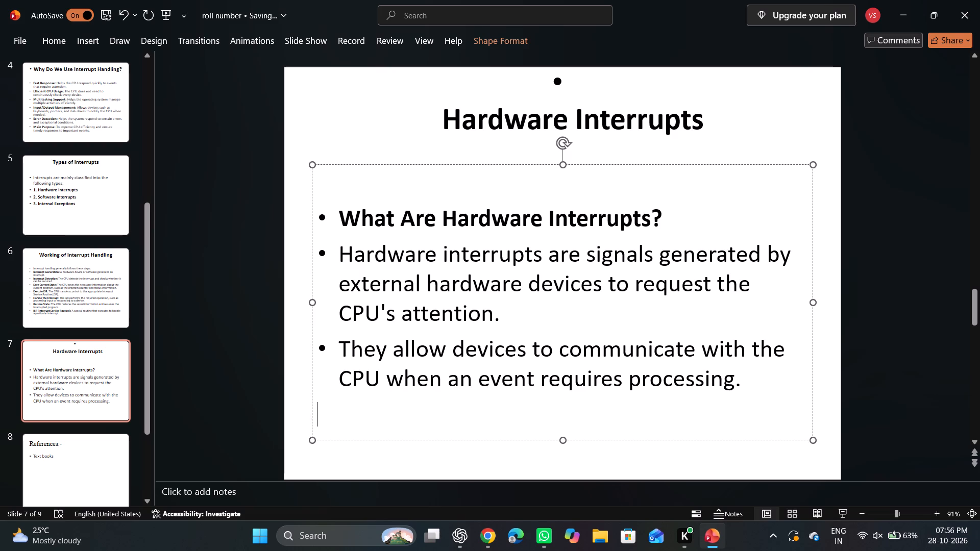
Remove the bullet before "What Are Hardware Interrupts?" and the stray bullet above the slide title.
{"action": "left_click", "coordinate": [341, 215]}
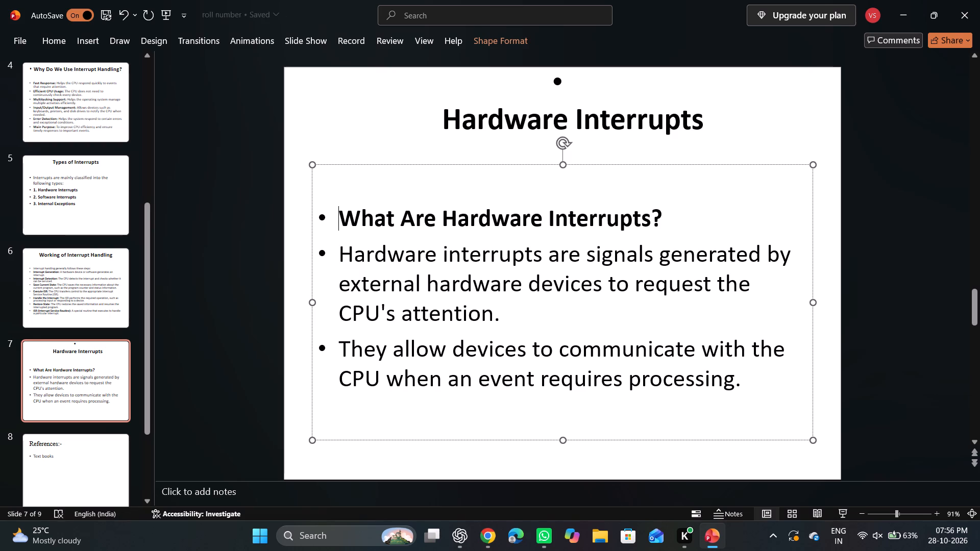
{"action": "key", "text": "BackSpace"}
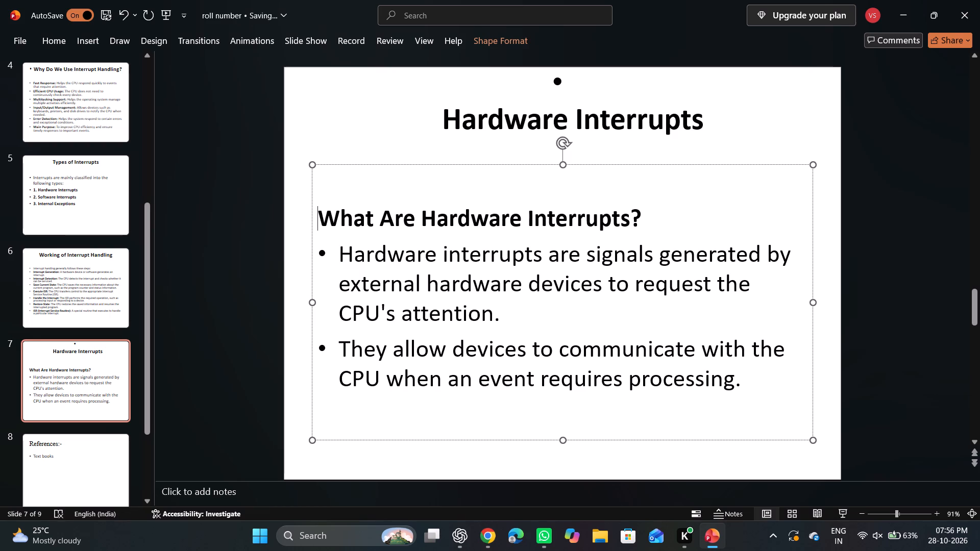
{"action": "left_click", "coordinate": [580, 82]}
{"action": "key", "text": "BackSpace"}
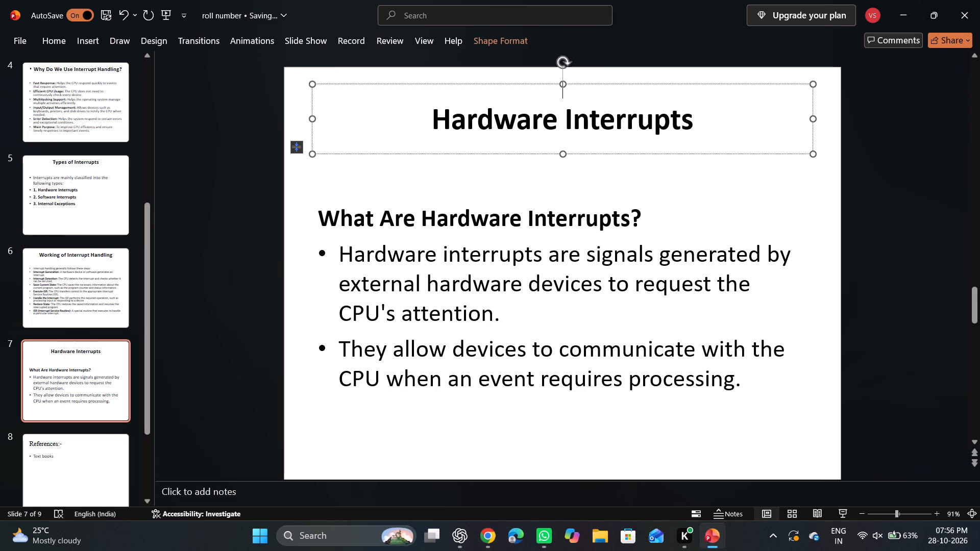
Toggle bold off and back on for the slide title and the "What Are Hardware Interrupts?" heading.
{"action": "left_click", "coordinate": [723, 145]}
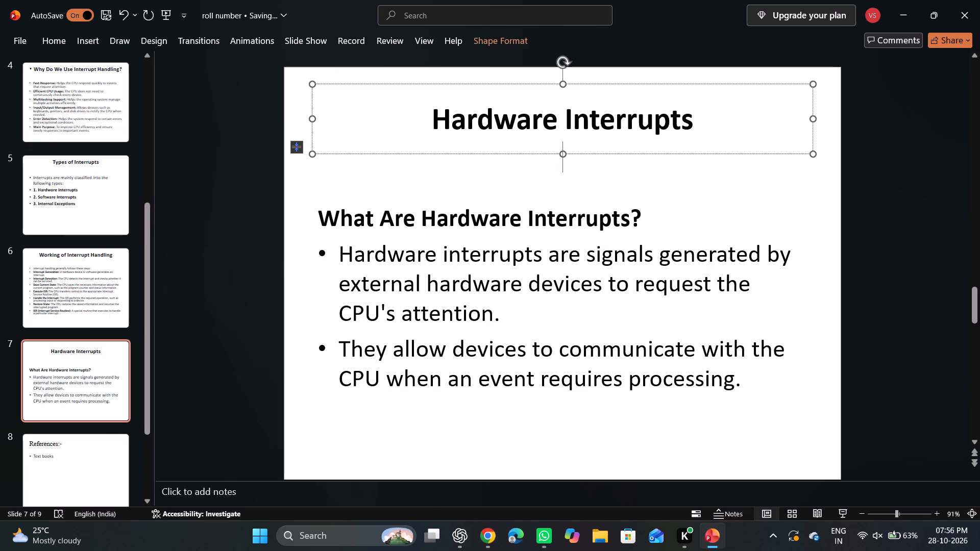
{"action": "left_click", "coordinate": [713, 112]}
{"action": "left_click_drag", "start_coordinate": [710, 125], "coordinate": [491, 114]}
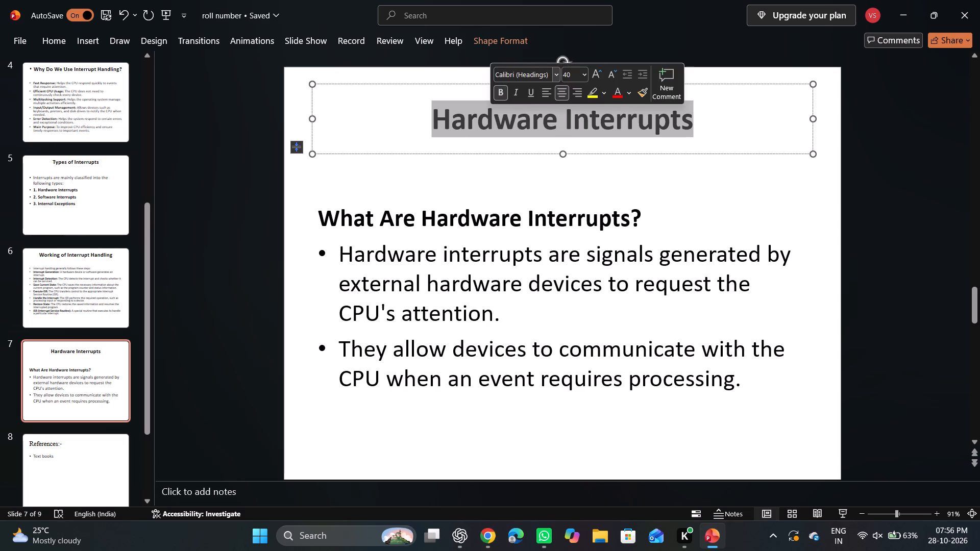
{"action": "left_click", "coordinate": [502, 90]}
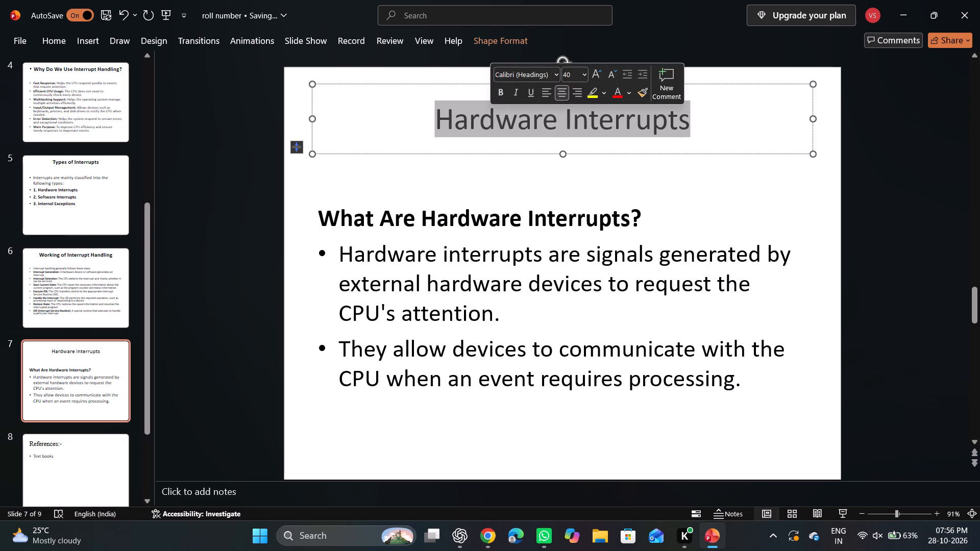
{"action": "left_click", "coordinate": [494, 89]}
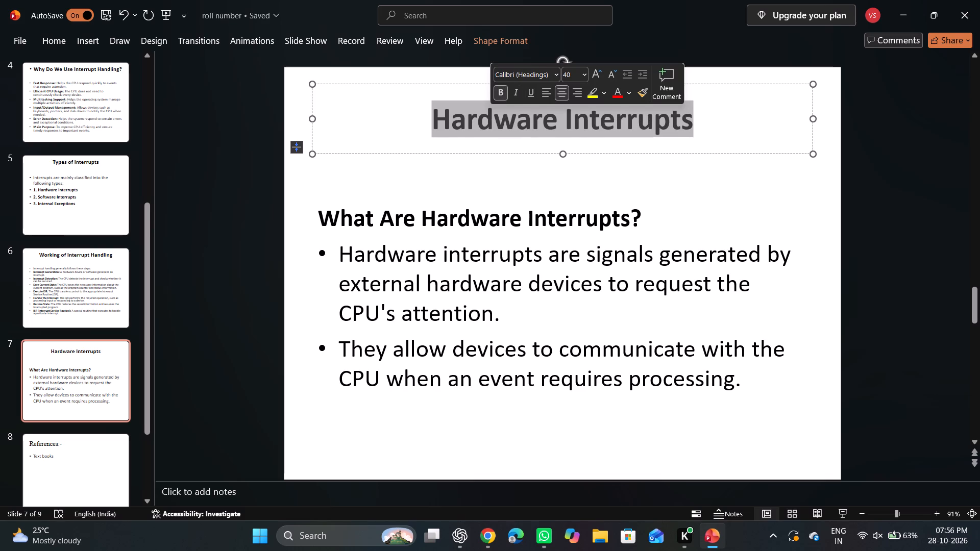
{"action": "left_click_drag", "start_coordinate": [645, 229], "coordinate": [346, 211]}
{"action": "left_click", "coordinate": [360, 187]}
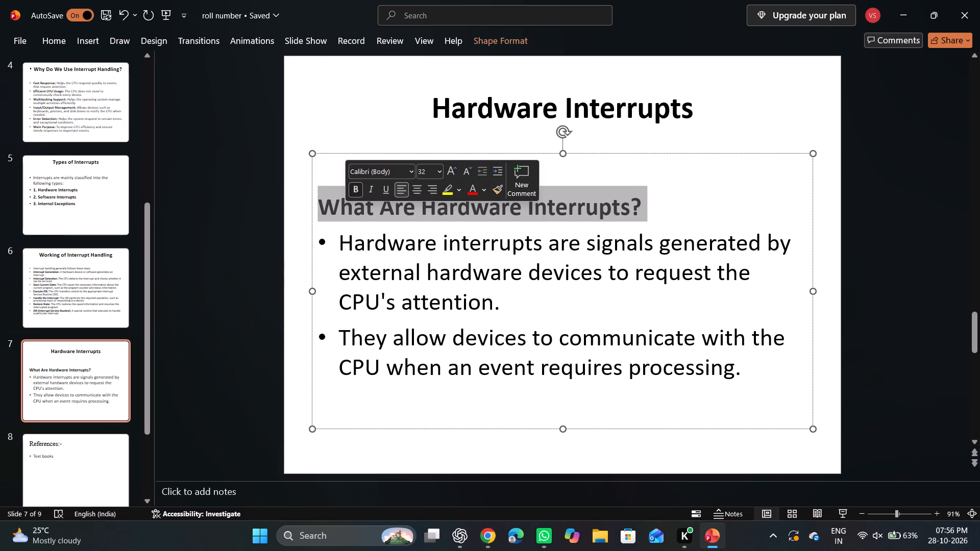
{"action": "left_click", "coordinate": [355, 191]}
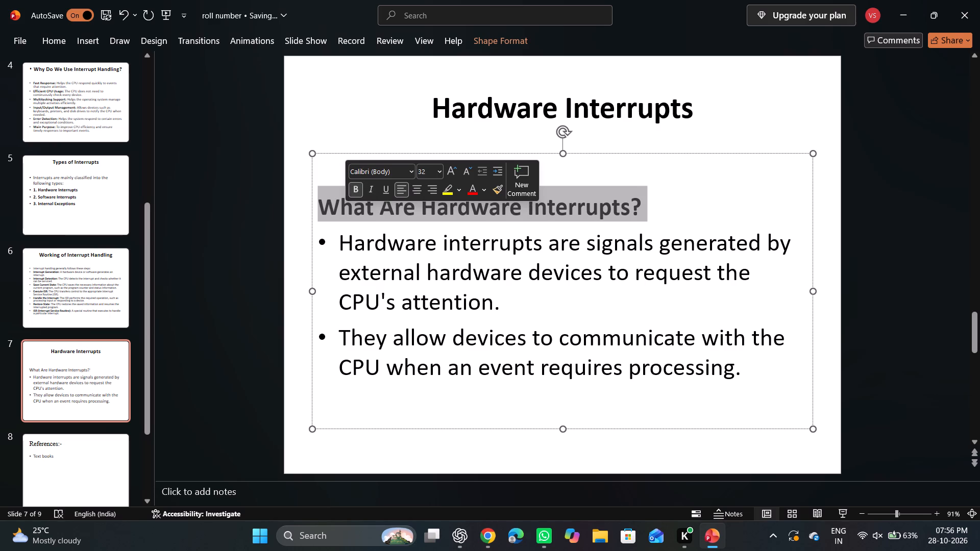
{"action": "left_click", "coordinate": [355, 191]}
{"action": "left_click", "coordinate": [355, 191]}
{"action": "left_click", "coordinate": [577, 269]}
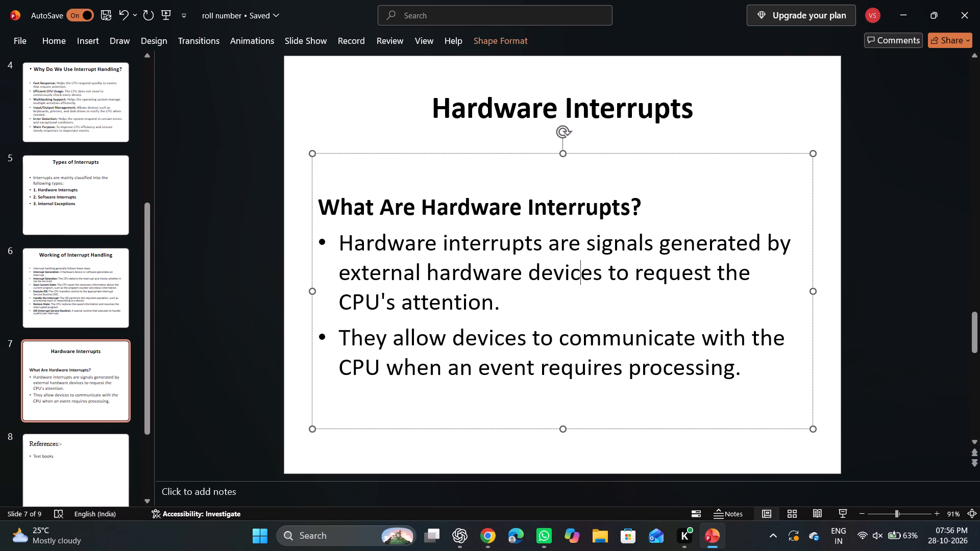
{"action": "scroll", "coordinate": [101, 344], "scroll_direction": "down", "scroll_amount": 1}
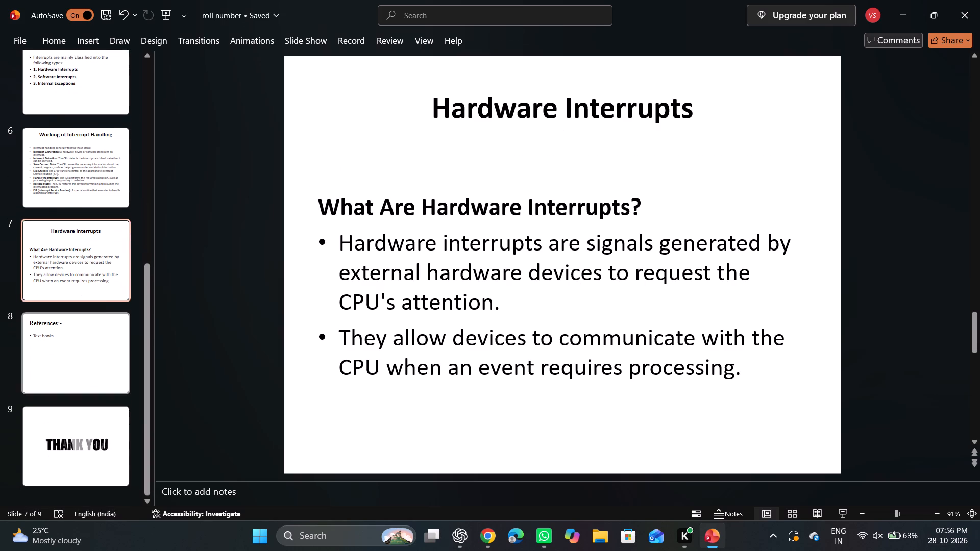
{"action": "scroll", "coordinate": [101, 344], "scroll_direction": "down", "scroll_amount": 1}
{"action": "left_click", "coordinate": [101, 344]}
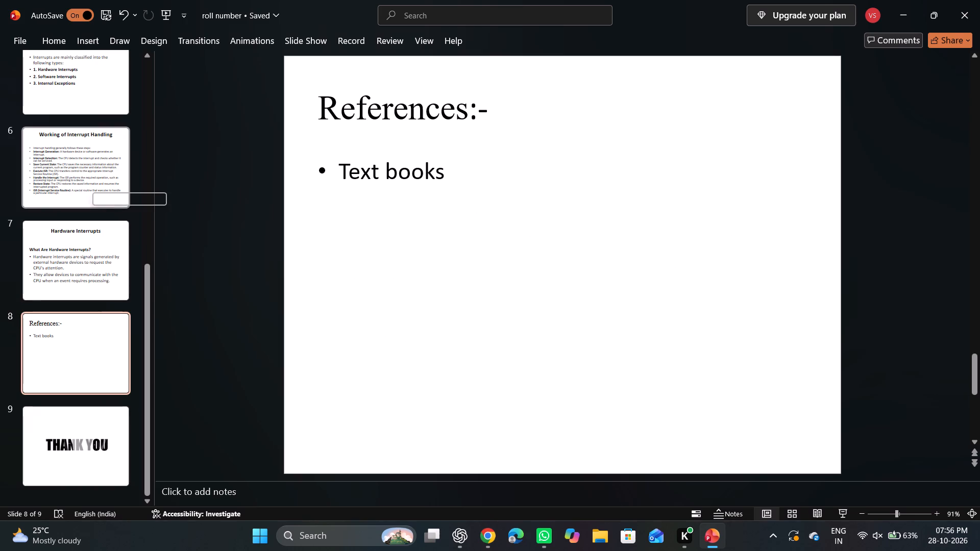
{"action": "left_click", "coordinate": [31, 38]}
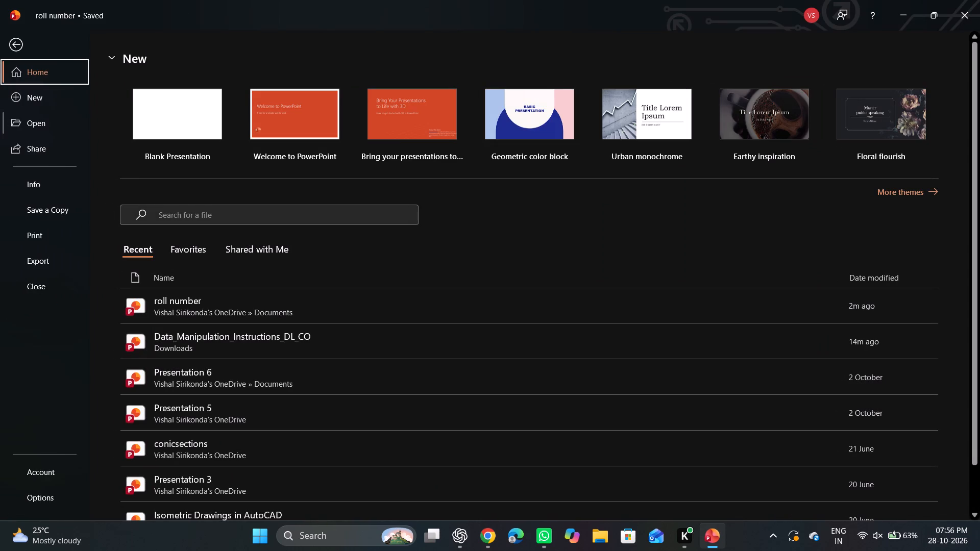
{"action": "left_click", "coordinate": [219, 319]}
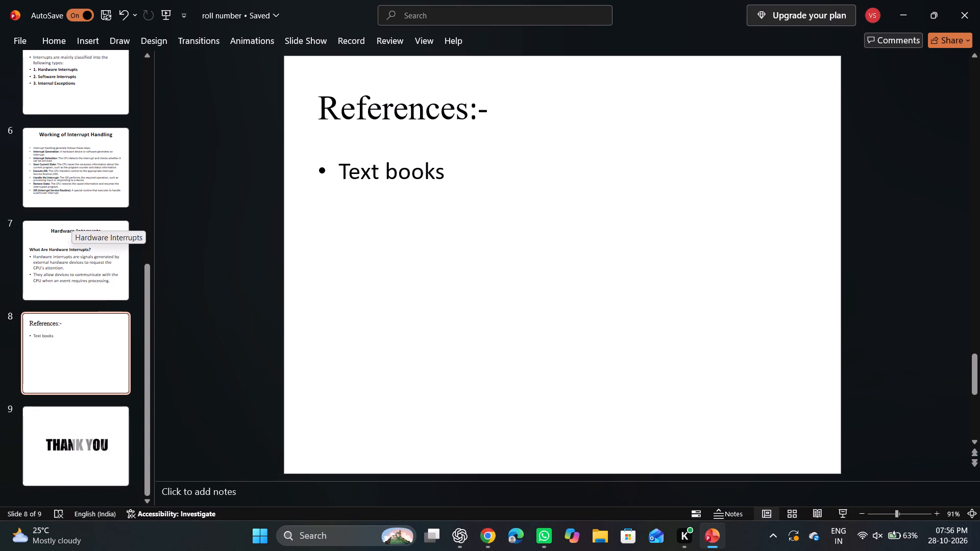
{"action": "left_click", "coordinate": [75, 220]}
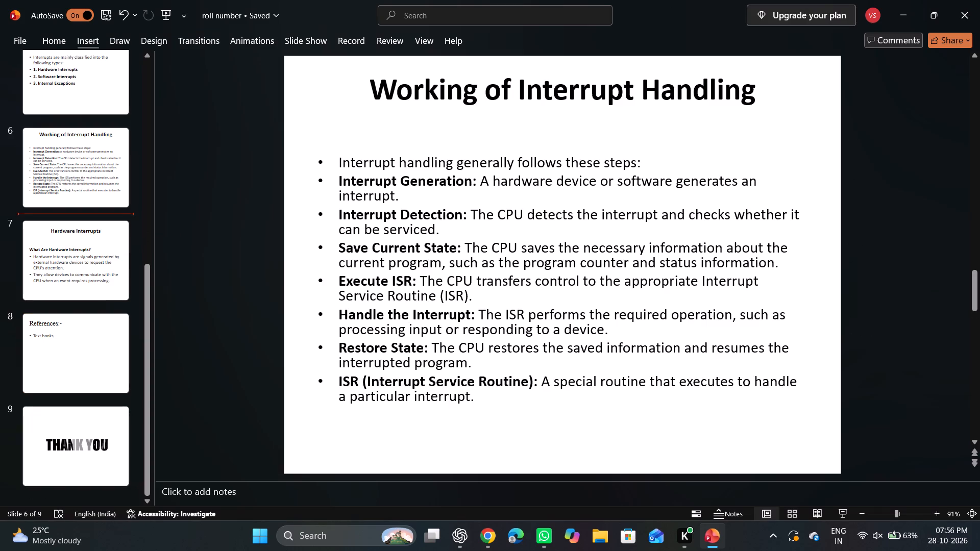
Insert a new slide between the "Working of Interrupt Handling" and "Hardware Interrupts" slides.
{"action": "left_click", "coordinate": [91, 42]}
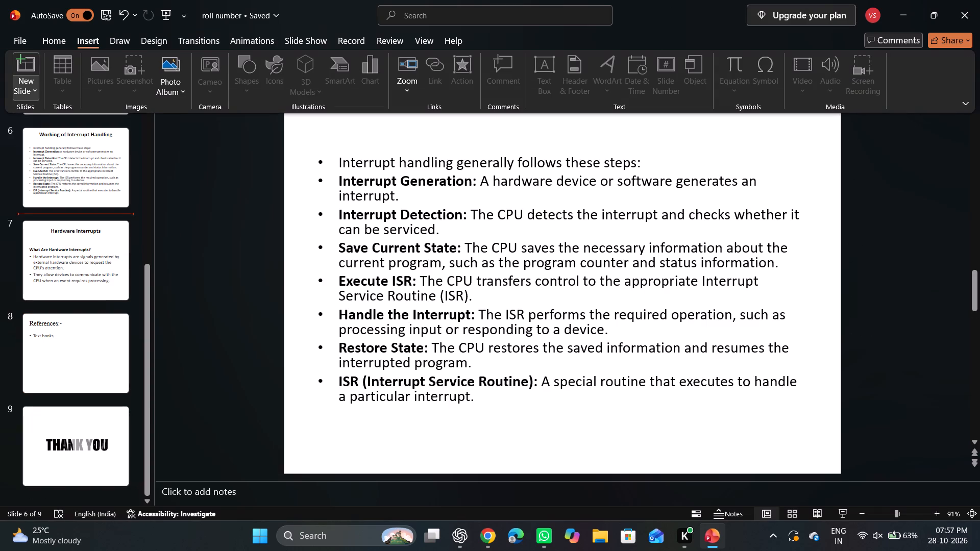
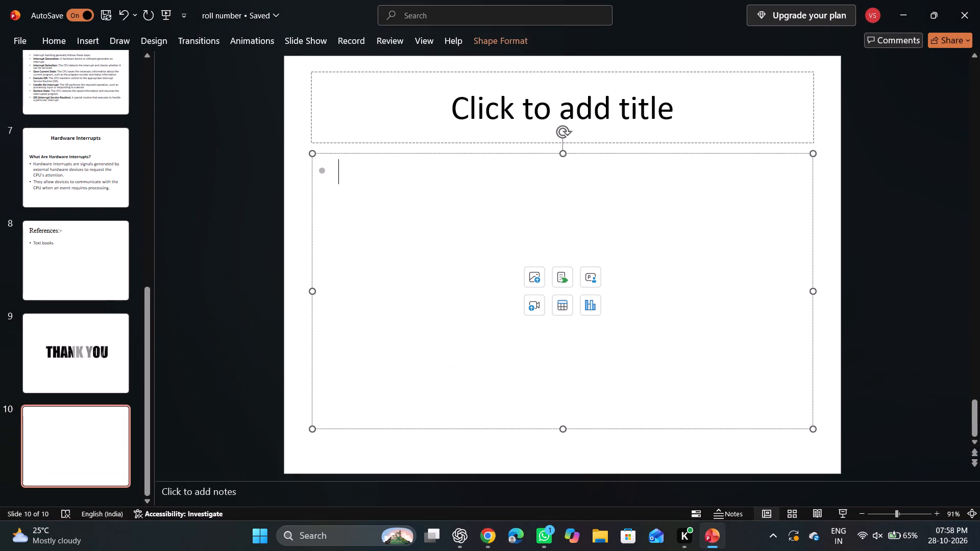
{"action": "key", "text": "ctrl+v"}
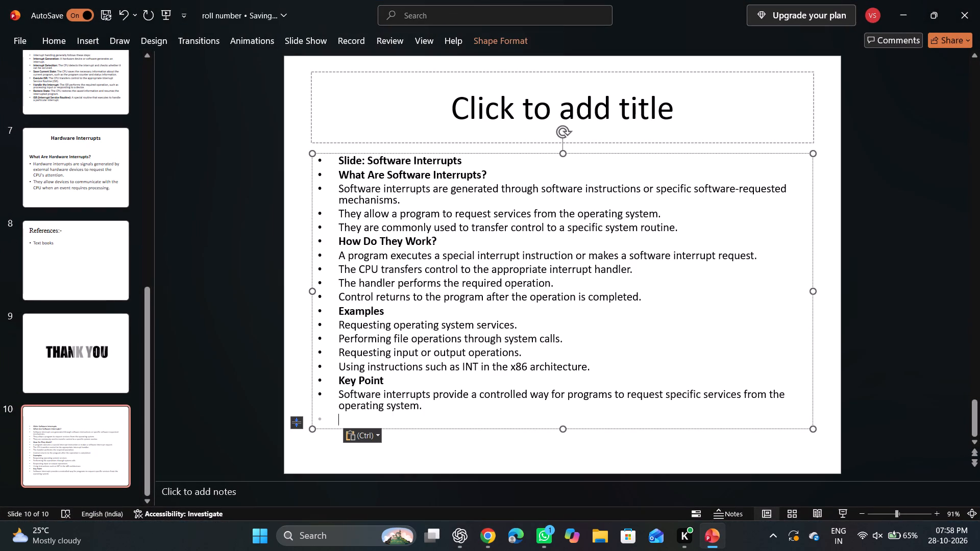
Remove the "Slide:" prefix from the body's first line and copy "Software Interrupts" into slide 10's title without a bullet.
{"action": "left_click_drag", "start_coordinate": [365, 162], "coordinate": [290, 161]}
{"action": "key", "text": "BackSpace"}
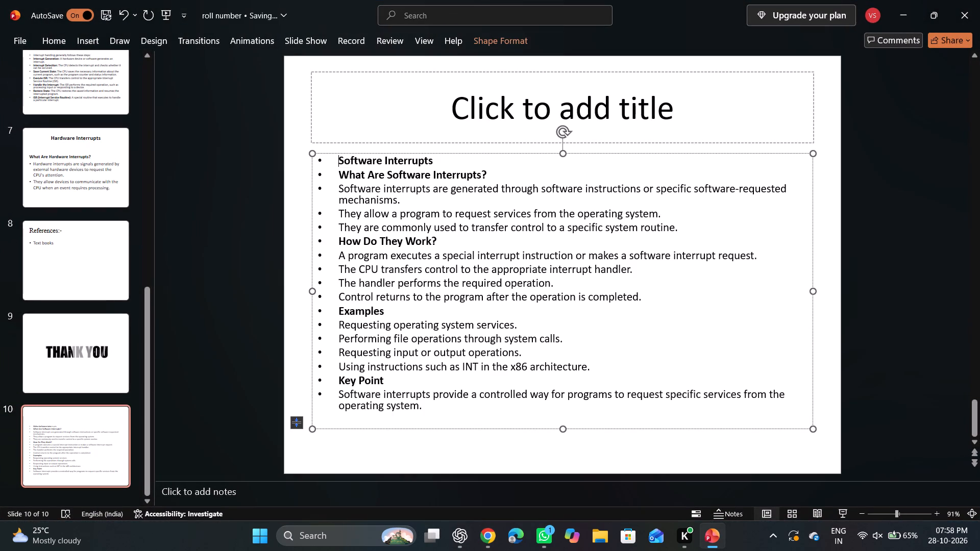
{"action": "left_click_drag", "start_coordinate": [433, 162], "coordinate": [339, 164]}
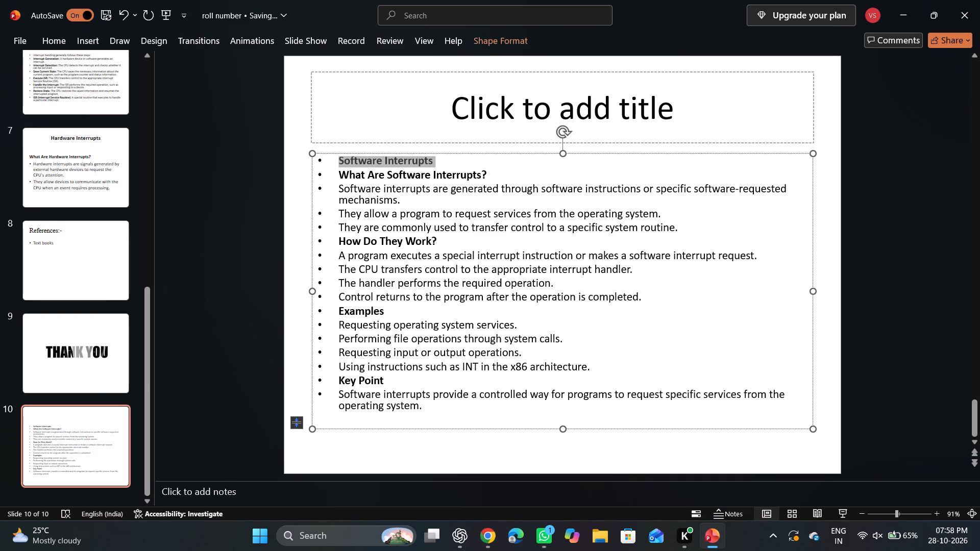
{"action": "left_click_drag", "start_coordinate": [339, 164], "coordinate": [338, 164]}
{"action": "key", "text": "ctrl+c"}
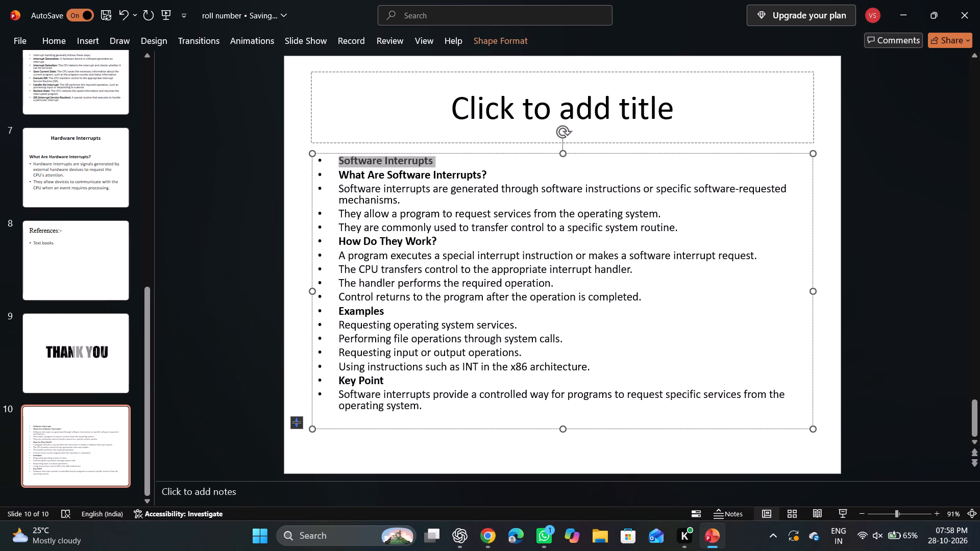
{"action": "left_click", "coordinate": [430, 98]}
{"action": "key", "text": "ctrl+v"}
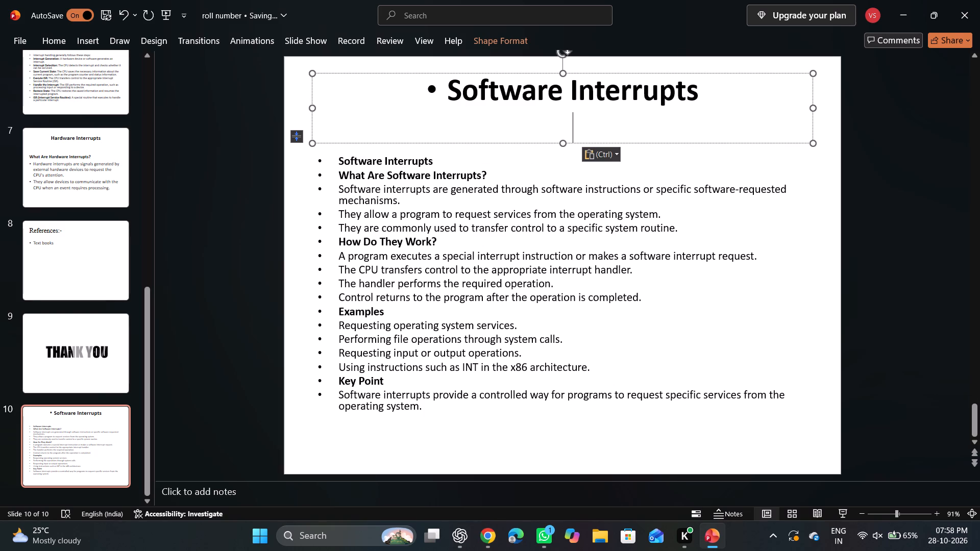
{"action": "left_click", "coordinate": [449, 92]}
{"action": "key", "text": "BackSpace"}
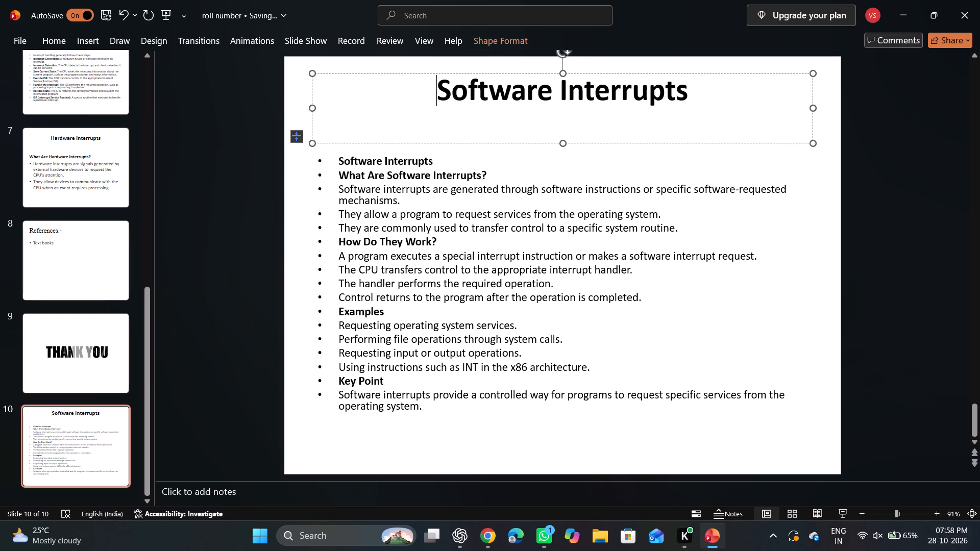
Delete the duplicate "Software Interrupts" line from the body and remove the bullet from the "What Are Software Interrupts?" heading.
{"action": "left_click_drag", "start_coordinate": [437, 158], "coordinate": [358, 157]}
{"action": "key", "text": "BackSpace"}
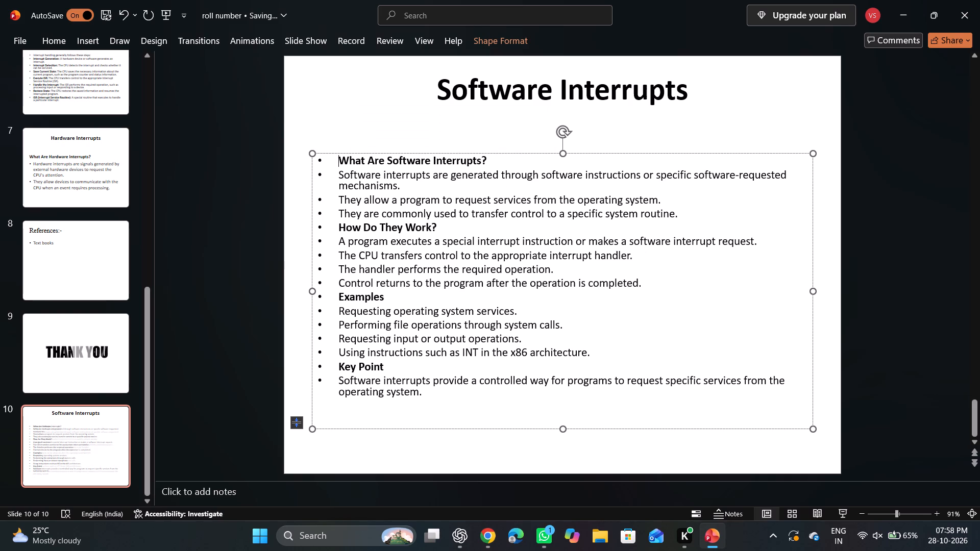
{"action": "key", "text": "BackSpace"}
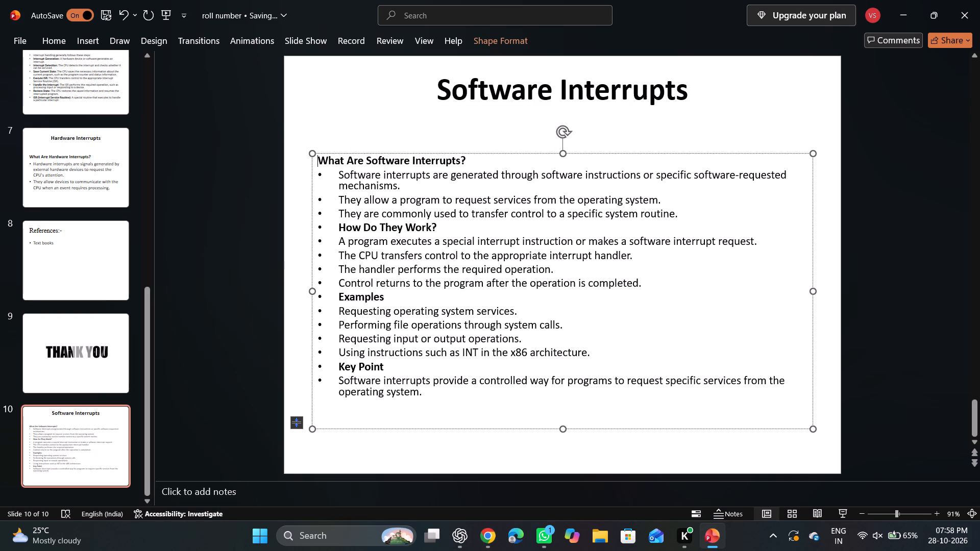
Delete the body text from "How Do They Work?" through the end of the "Key Point" section.
{"action": "left_click_drag", "start_coordinate": [443, 394], "coordinate": [318, 221]}
{"action": "key", "text": "BackSpace"}
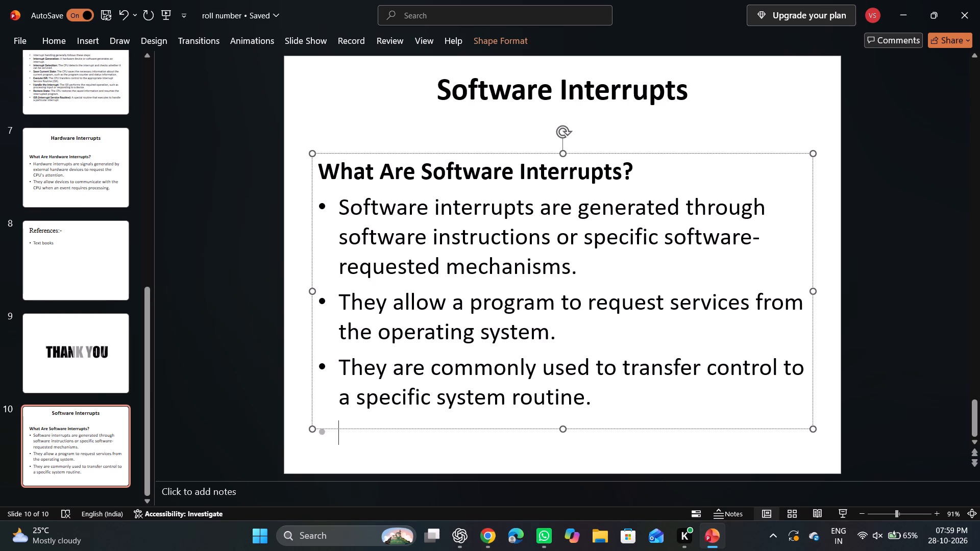
Move the Software Interrupts slide between the "Hardware Interrupts" and "References" slides.
{"action": "left_click_drag", "start_coordinate": [87, 464], "coordinate": [102, 294]}
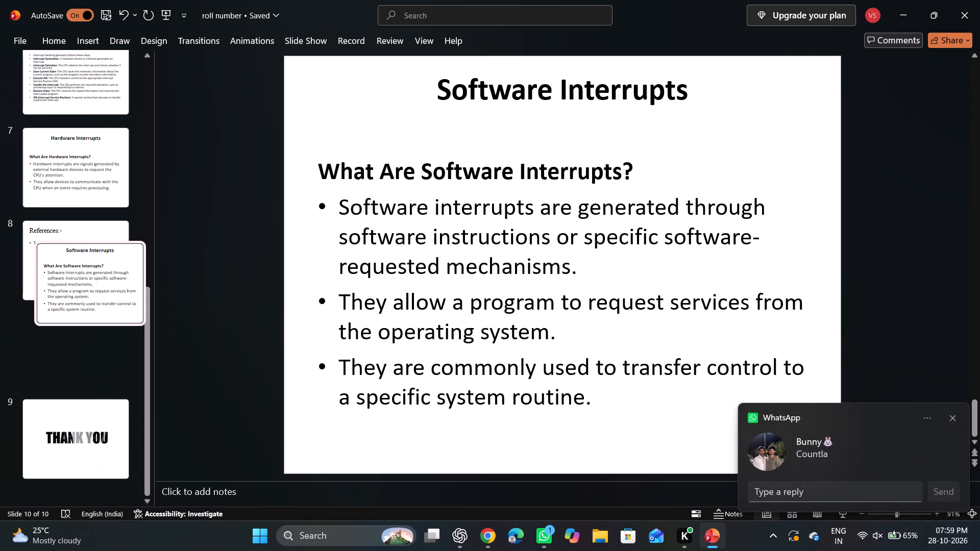
{"action": "left_click_drag", "start_coordinate": [102, 294], "coordinate": [97, 258]}
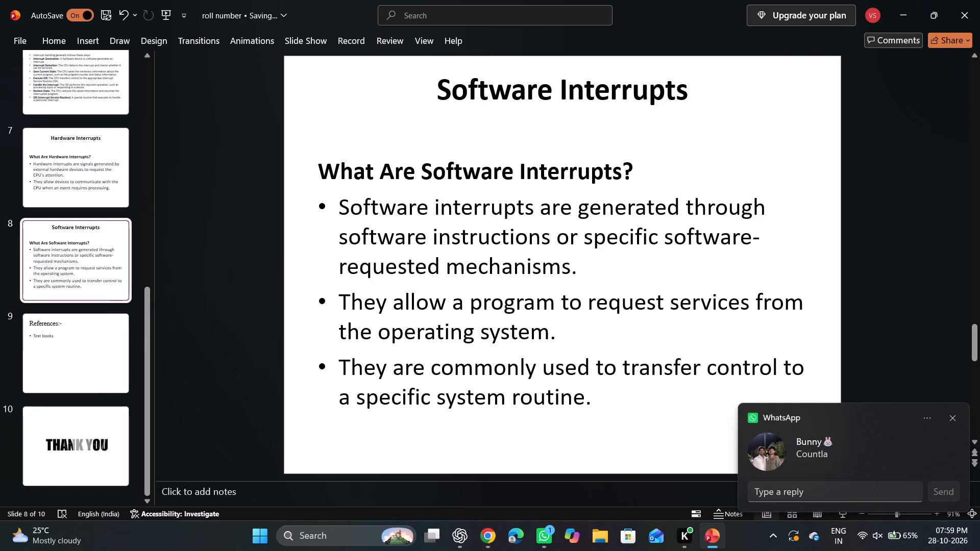
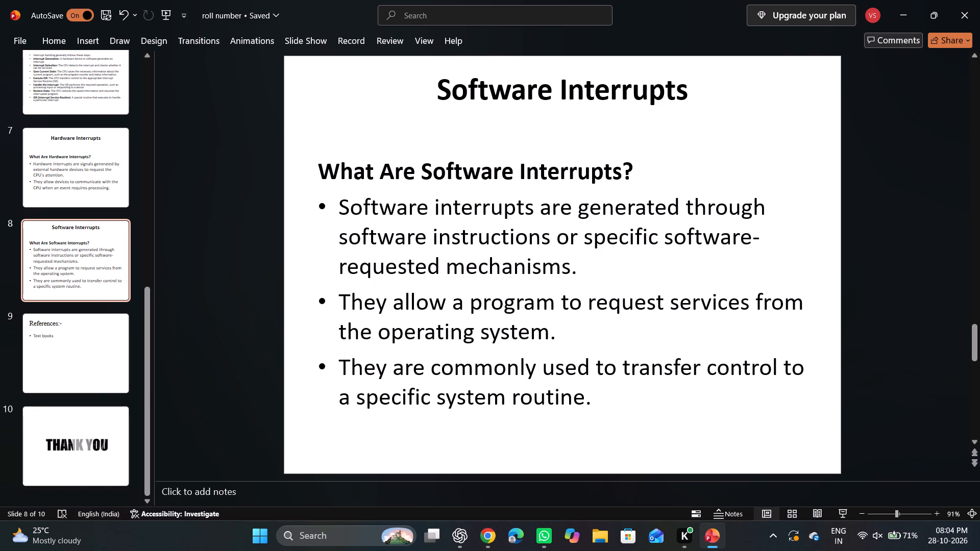
Review the earlier slides of the presentation, including "Why Do We Use Interrupt Handling?" and "Types of Interrupts".
{"action": "scroll", "coordinate": [331, 118], "scroll_direction": "up", "scroll_amount": 5}
{"action": "scroll", "coordinate": [331, 118], "scroll_direction": "down", "scroll_amount": 2}
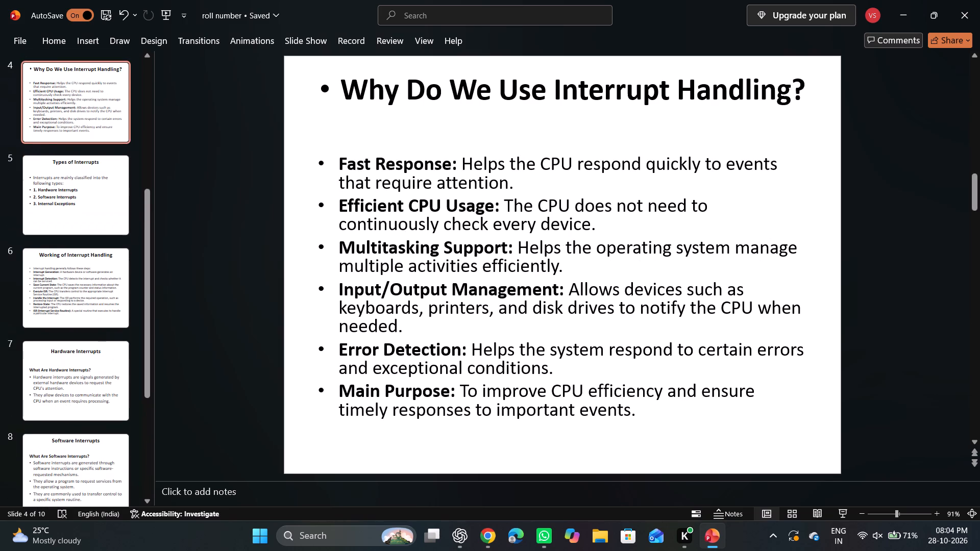
{"action": "scroll", "coordinate": [331, 118], "scroll_direction": "down", "scroll_amount": 2}
{"action": "scroll", "coordinate": [331, 118], "scroll_direction": "left", "scroll_amount": 3}
{"action": "scroll", "coordinate": [331, 118], "scroll_direction": "down", "scroll_amount": 1}
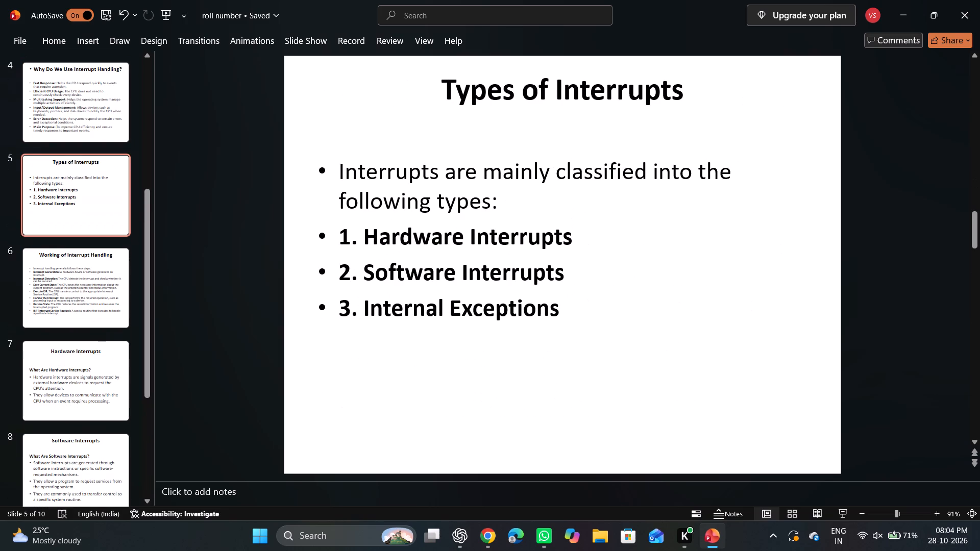
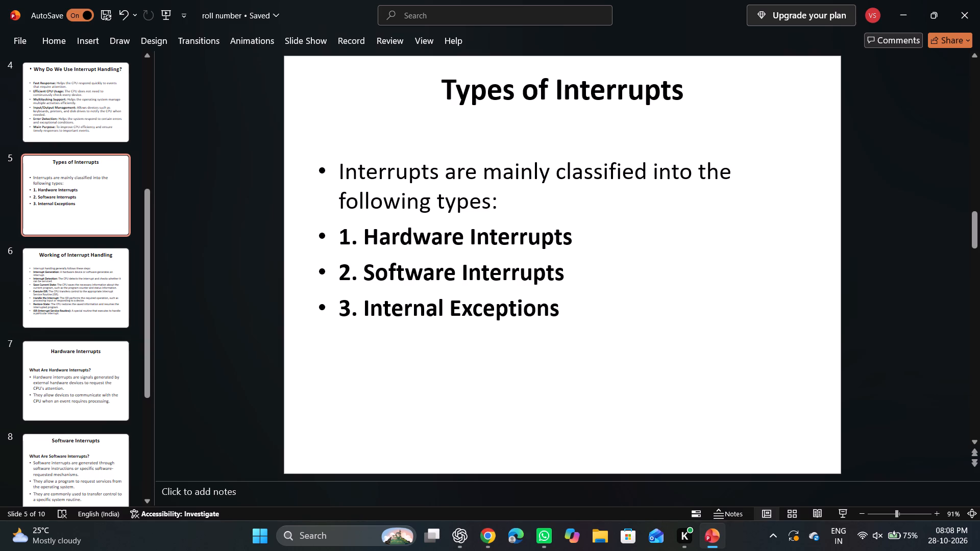
Open the References slide that follows the Software Interrupts slide.
{"action": "scroll", "coordinate": [94, 422], "scroll_direction": "down", "scroll_amount": 2}
{"action": "left_click", "coordinate": [77, 335]}
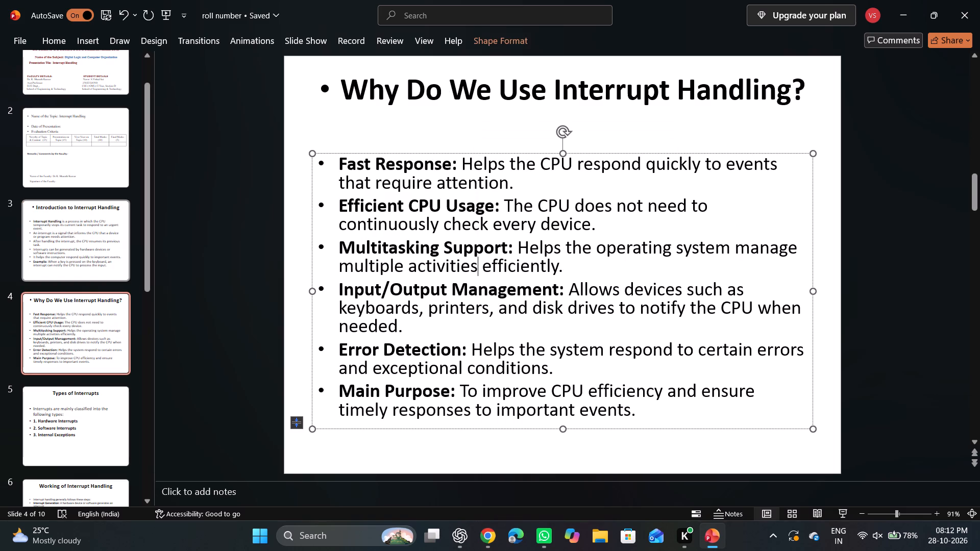
{"action": "left_click", "coordinate": [69, 259]}
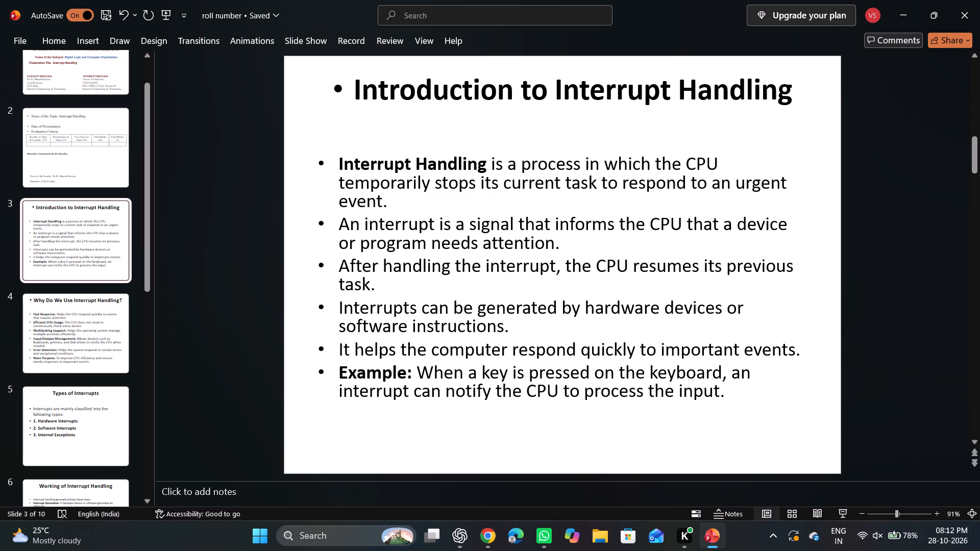
{"action": "scroll", "coordinate": [69, 259], "scroll_direction": "down", "scroll_amount": 1}
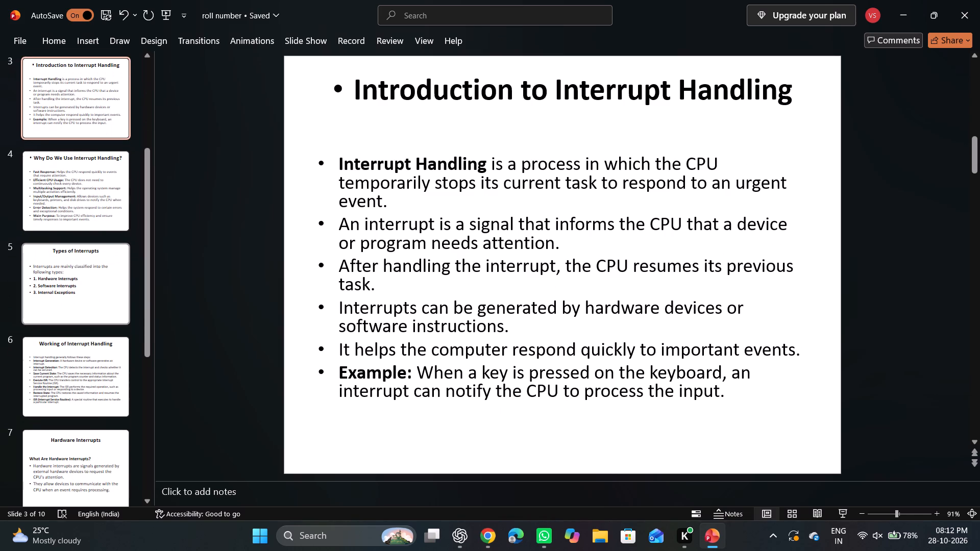
{"action": "left_click", "coordinate": [90, 402]}
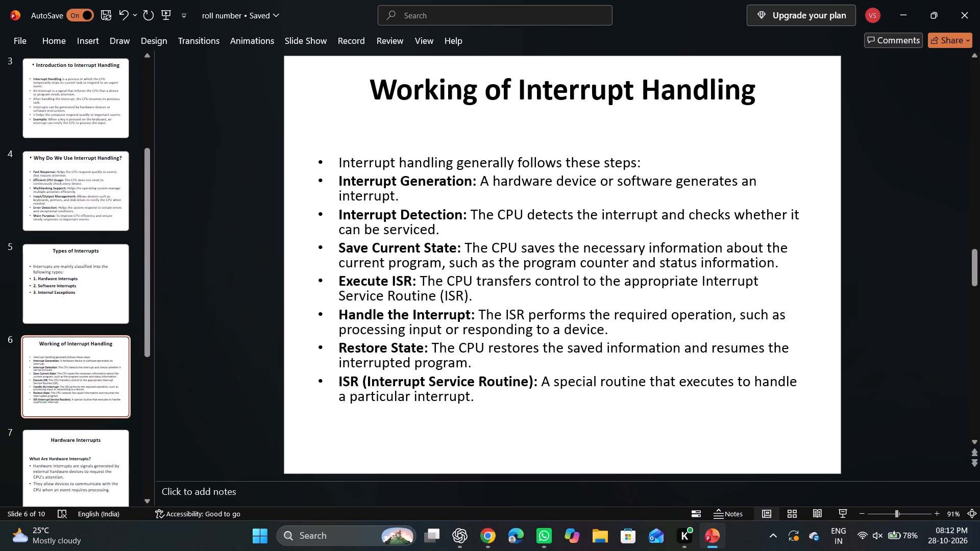
{"action": "left_click", "coordinate": [463, 311]}
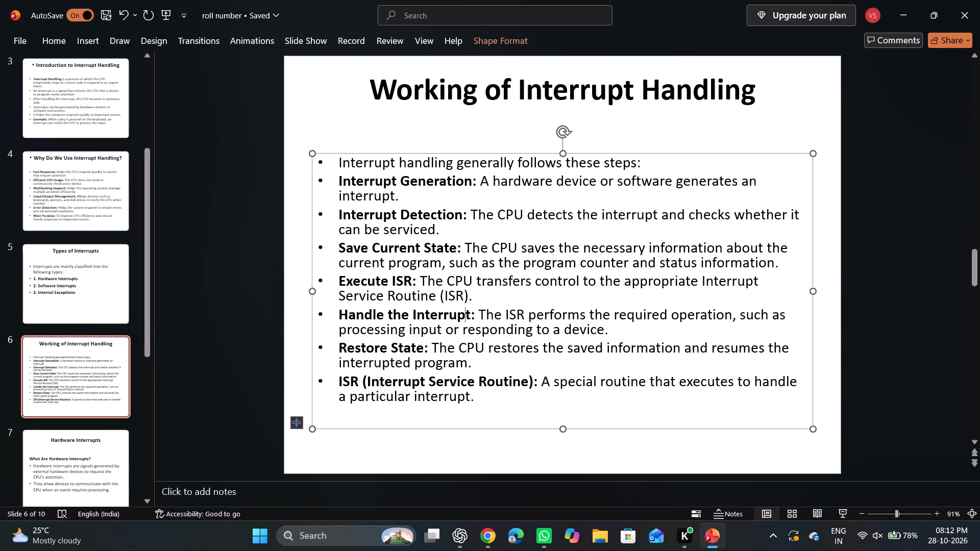
{"action": "left_click_drag", "start_coordinate": [815, 293], "coordinate": [732, 310]}
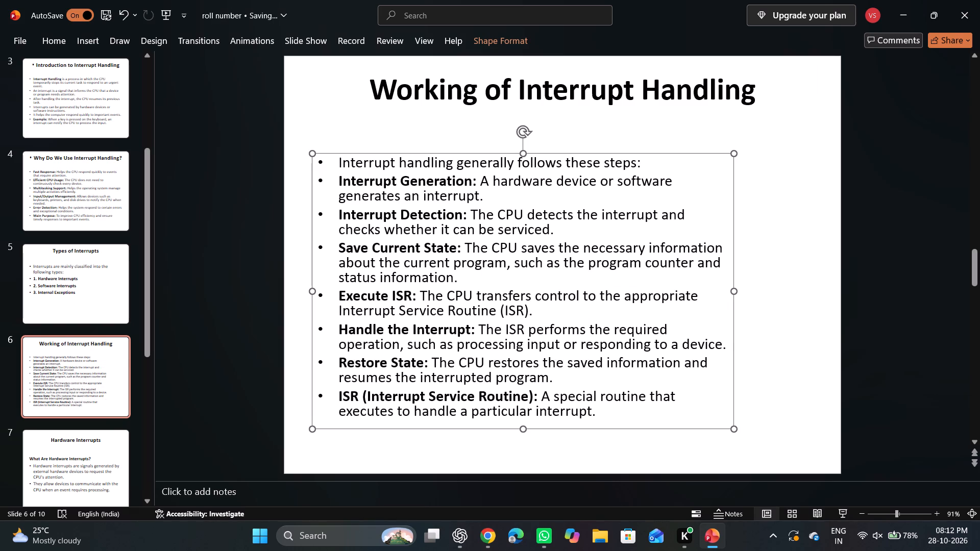
{"action": "left_click_drag", "start_coordinate": [734, 290], "coordinate": [686, 296]}
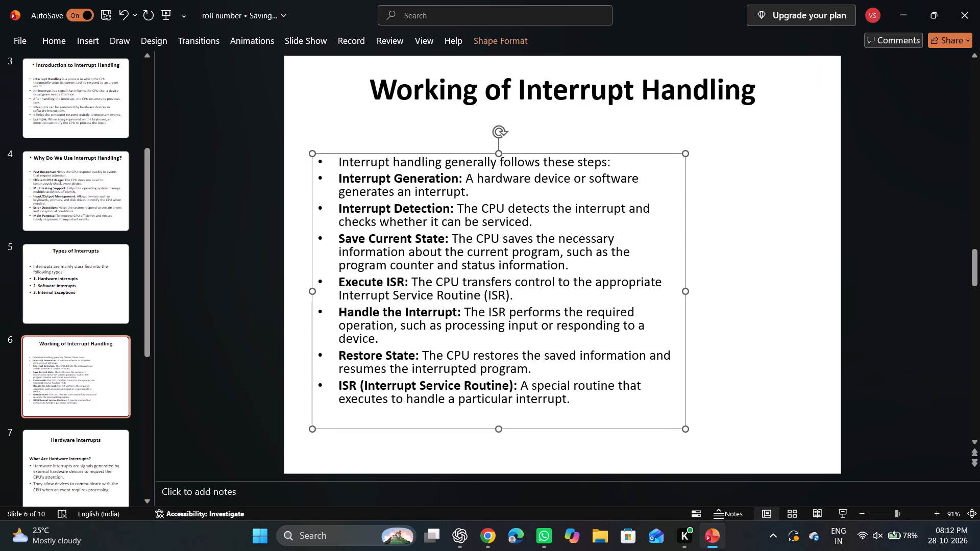
Paste the CPU interrupt-signal diagram beside the bullets on the "Working of Interrupt Handling" slide and stretch it taller and wider to fill the space.
{"action": "left_click", "coordinate": [759, 278]}
{"action": "key", "text": "ctrl+v"}
{"action": "left_click_drag", "start_coordinate": [576, 255], "coordinate": [755, 244]}
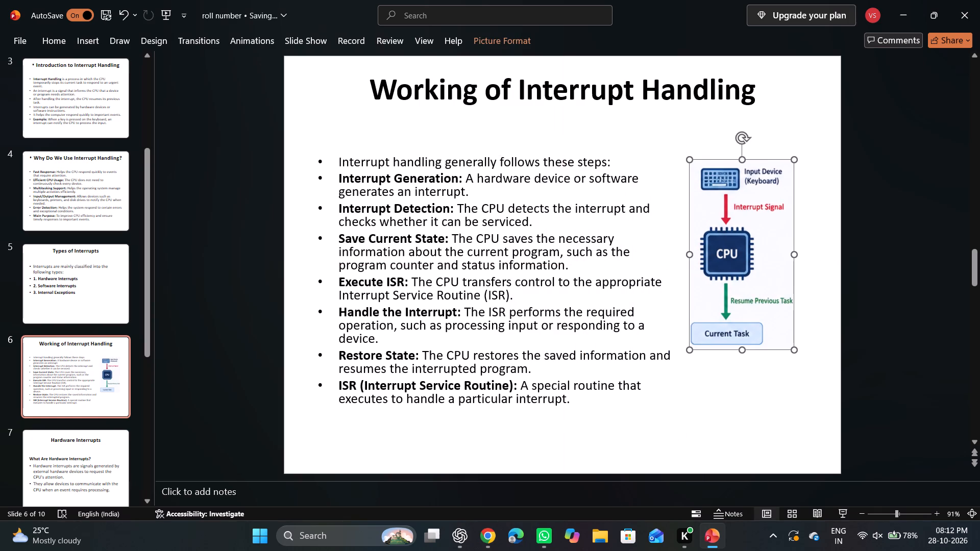
{"action": "left_click_drag", "start_coordinate": [743, 349], "coordinate": [742, 396]}
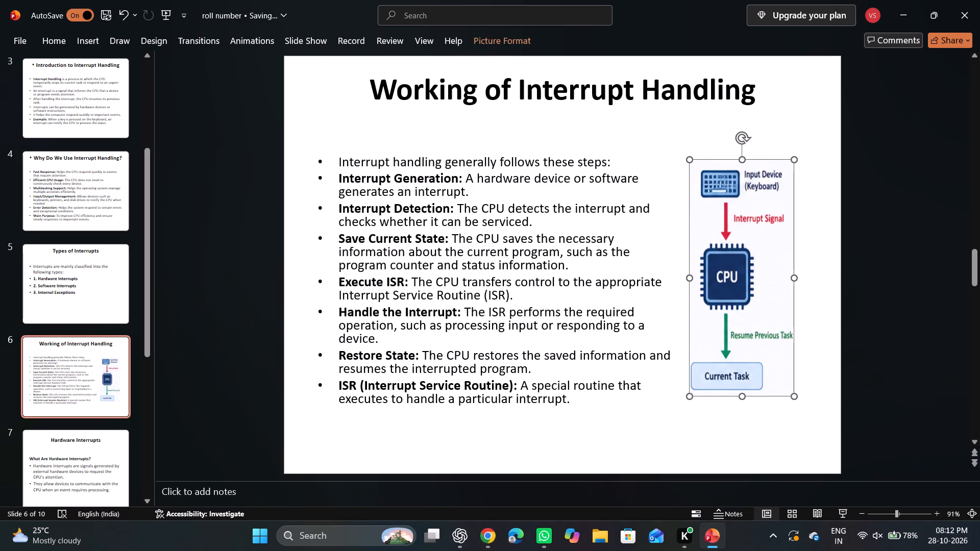
{"action": "left_click_drag", "start_coordinate": [795, 280], "coordinate": [812, 277]}
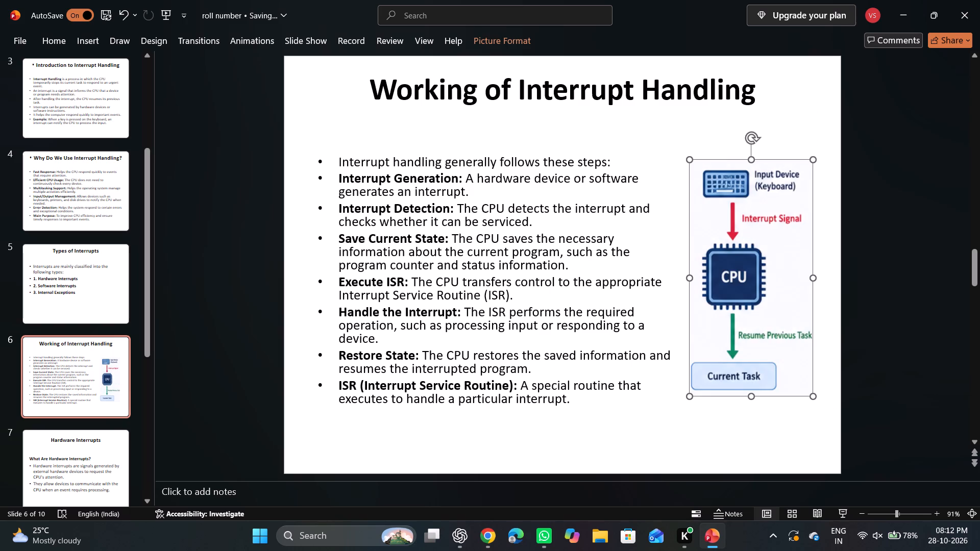
{"action": "left_click", "coordinate": [687, 122]}
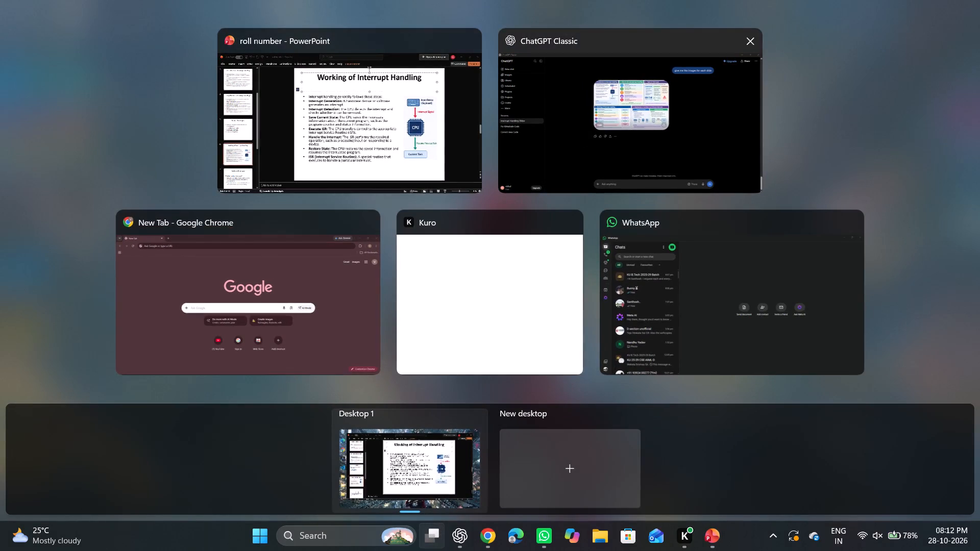
Return to PowerPoint, go to the "Introduction to Interrupt Handling" slide and bring up the editing options for its bullet text.
{"action": "left_click", "coordinate": [381, 121]}
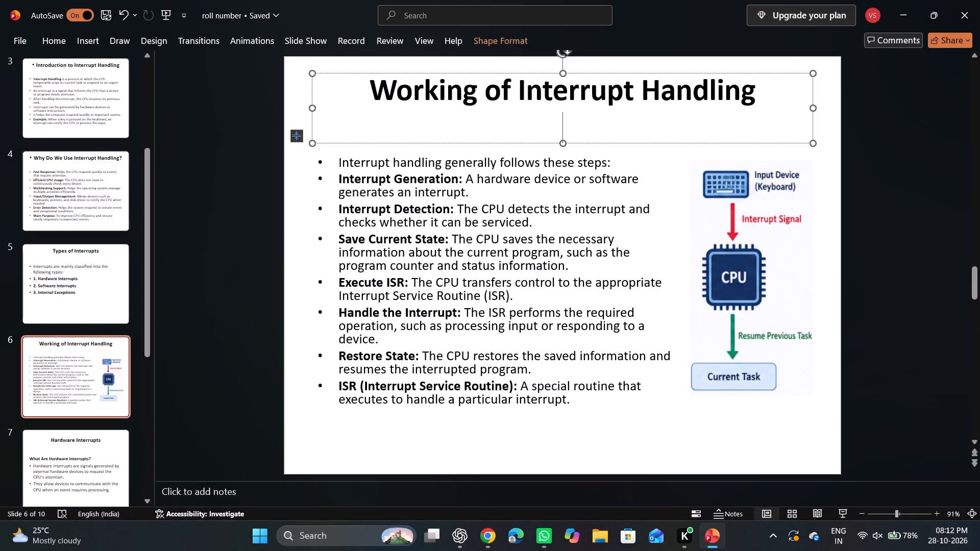
{"action": "left_click", "coordinate": [380, 156]}
{"action": "left_click", "coordinate": [122, 103]}
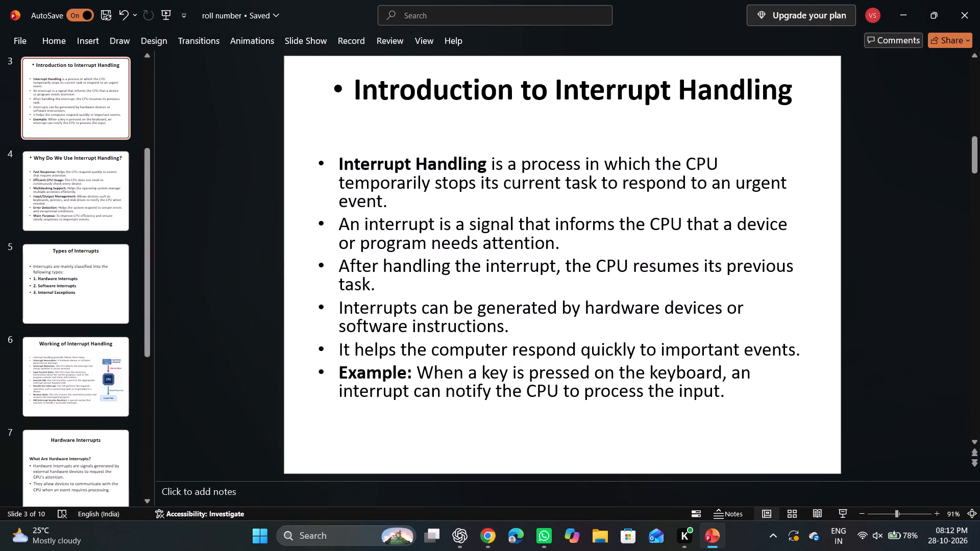
{"action": "right_click", "coordinate": [386, 211]}
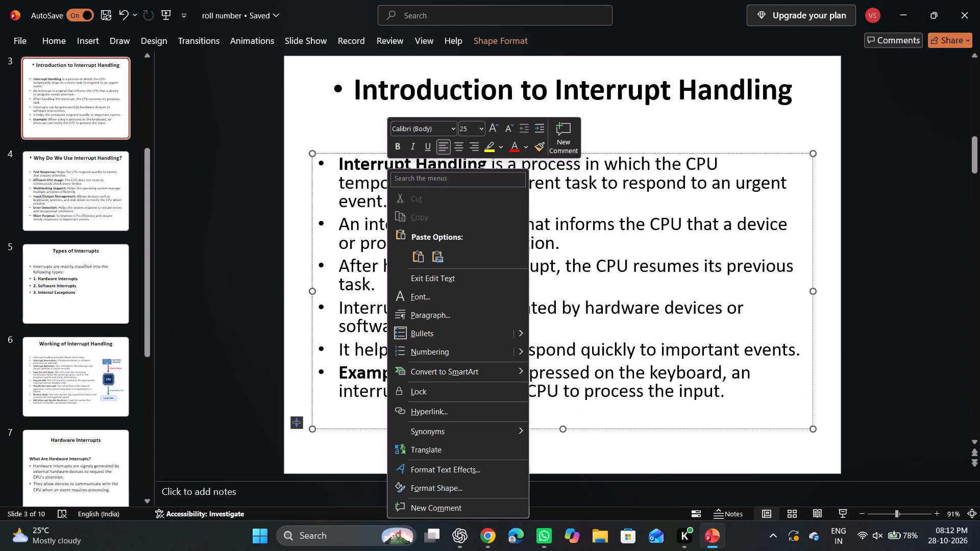
Narrow the bullet text box on the "Introduction to Interrupt Handling" slide to free space beside the text.
{"action": "left_click", "coordinate": [812, 291]}
{"action": "left_click_drag", "start_coordinate": [812, 291], "coordinate": [679, 312]}
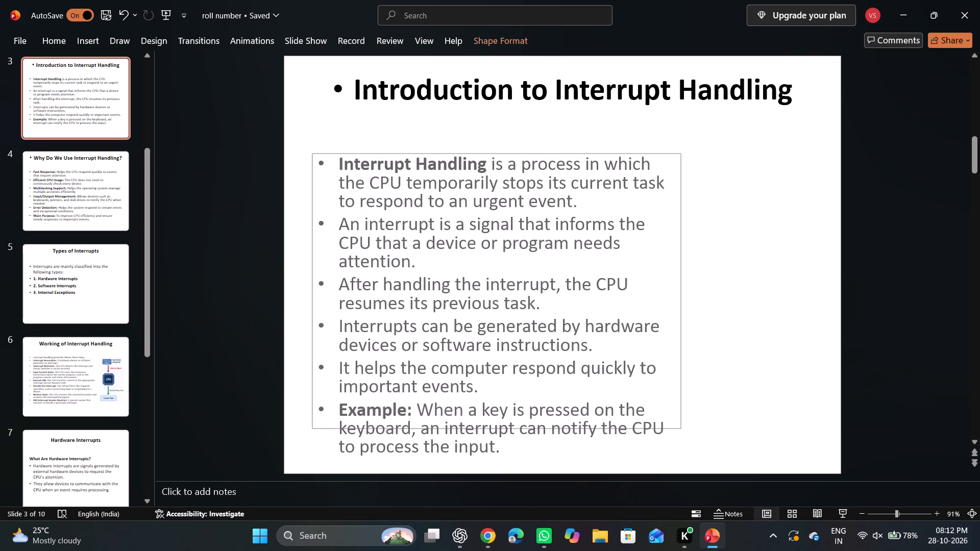
{"action": "left_click_drag", "start_coordinate": [679, 312], "coordinate": [691, 307]}
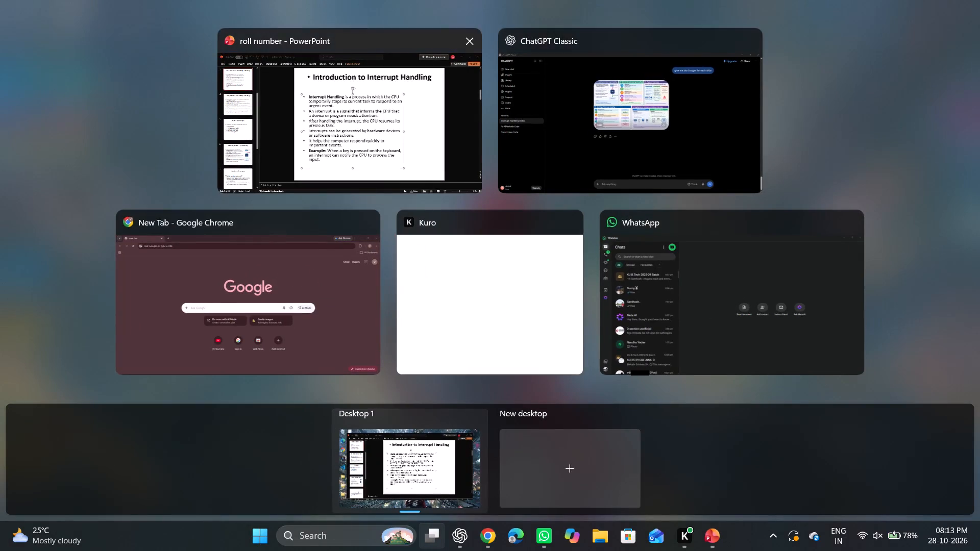
Paste the CPU diagram on the Introduction slide, move it beside the bullets, and enlarge it to fill the free space.
{"action": "left_click", "coordinate": [451, 142]}
{"action": "key", "text": "ctrl+v"}
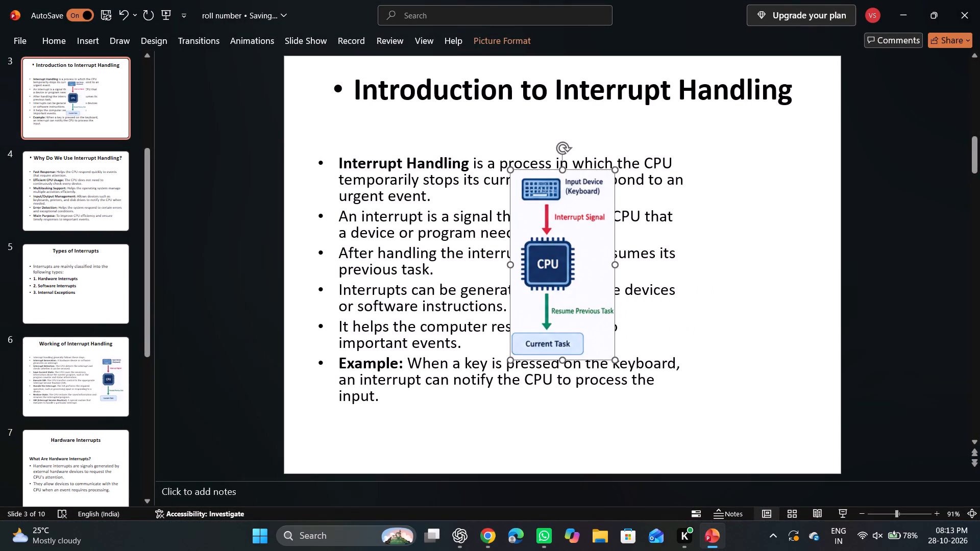
{"action": "left_click_drag", "start_coordinate": [571, 275], "coordinate": [766, 244]}
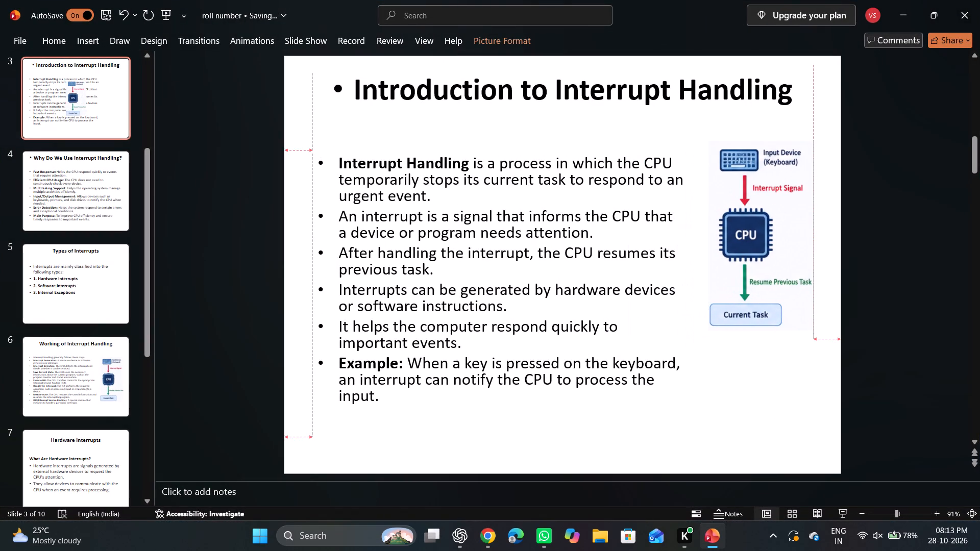
{"action": "left_click_drag", "start_coordinate": [766, 244], "coordinate": [766, 247]}
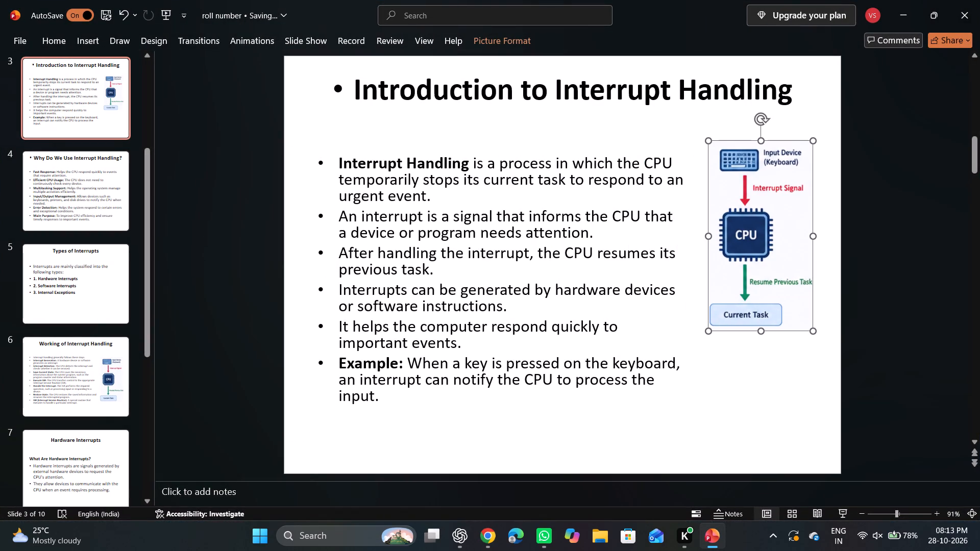
{"action": "left_click_drag", "start_coordinate": [759, 330], "coordinate": [766, 391]}
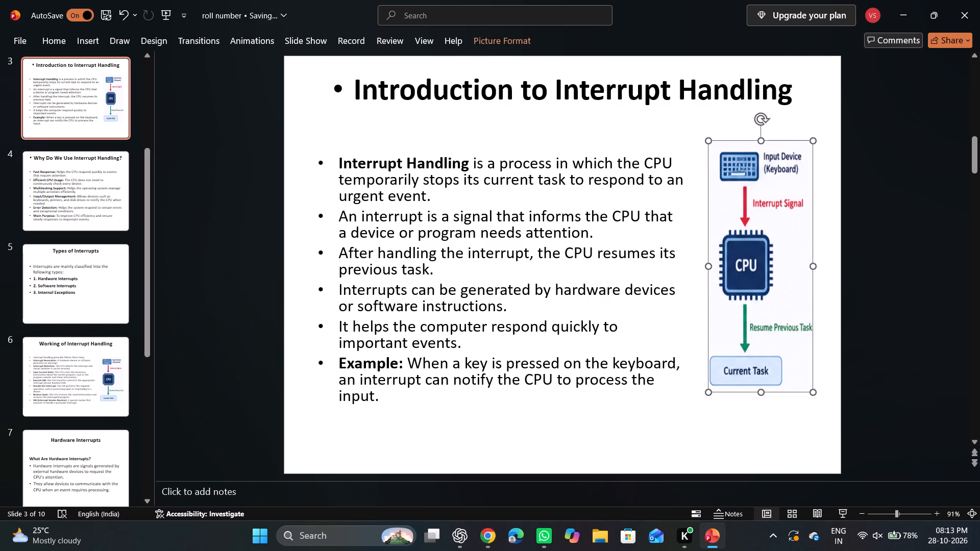
{"action": "left_click_drag", "start_coordinate": [708, 268], "coordinate": [695, 268]}
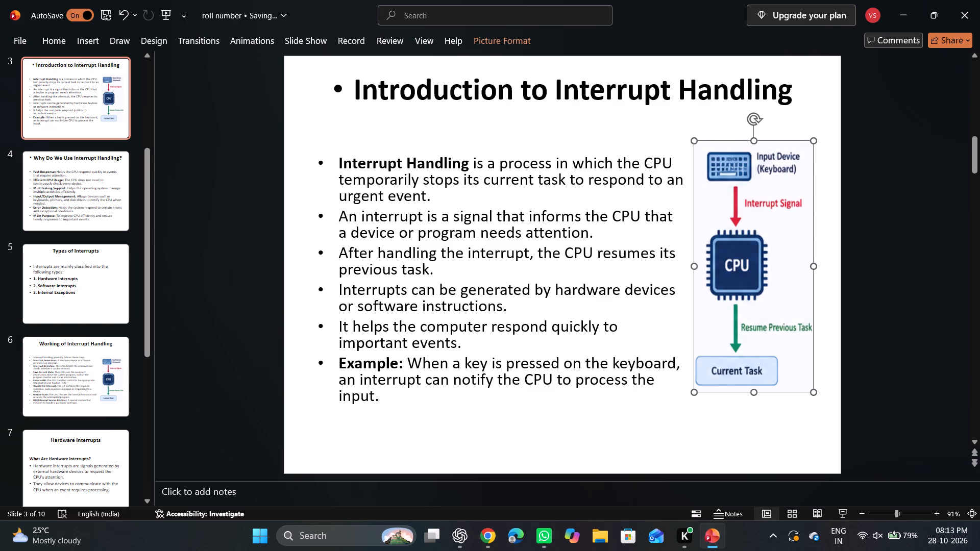
{"action": "left_click_drag", "start_coordinate": [816, 264], "coordinate": [829, 262]}
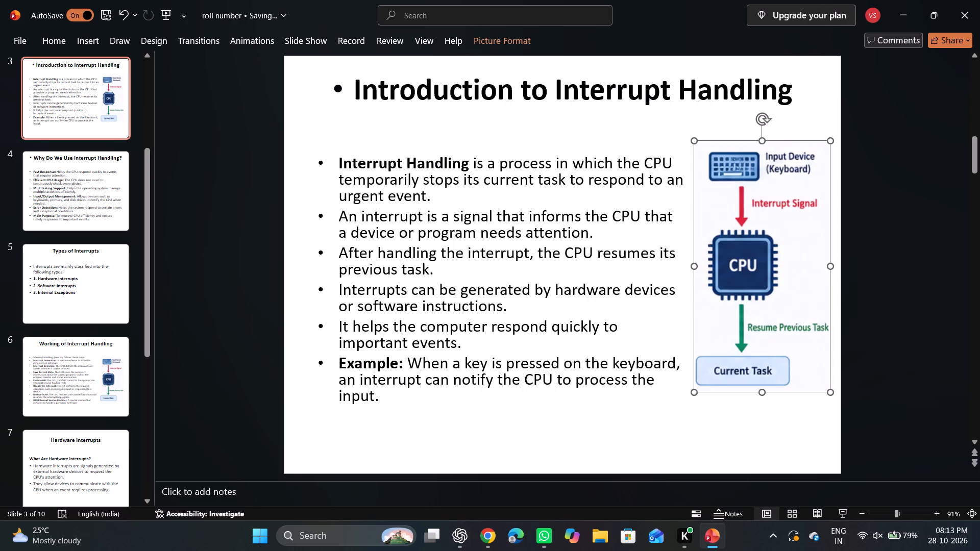
{"action": "left_click", "coordinate": [684, 303]}
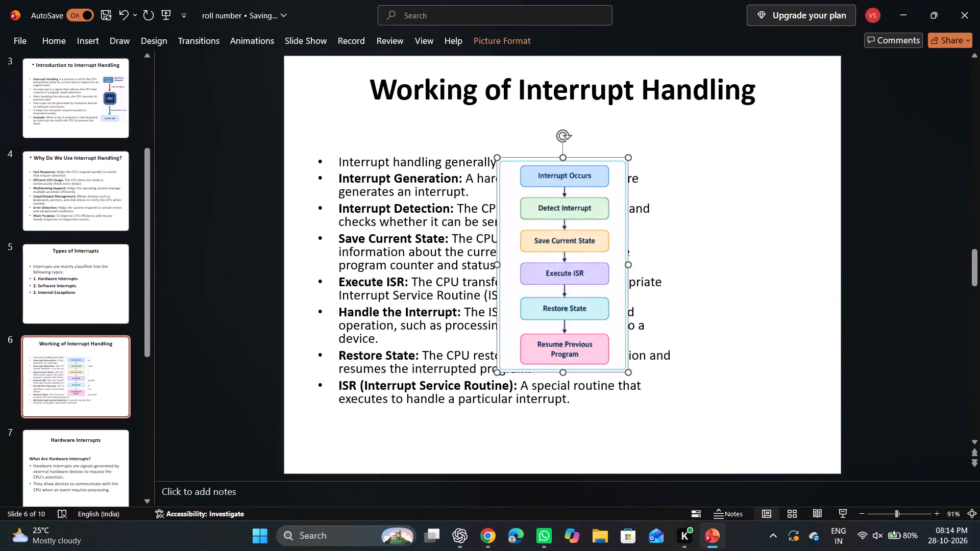
{"action": "left_click_drag", "start_coordinate": [581, 263], "coordinate": [762, 267]}
{"action": "left_click_drag", "start_coordinate": [748, 161], "coordinate": [743, 130]}
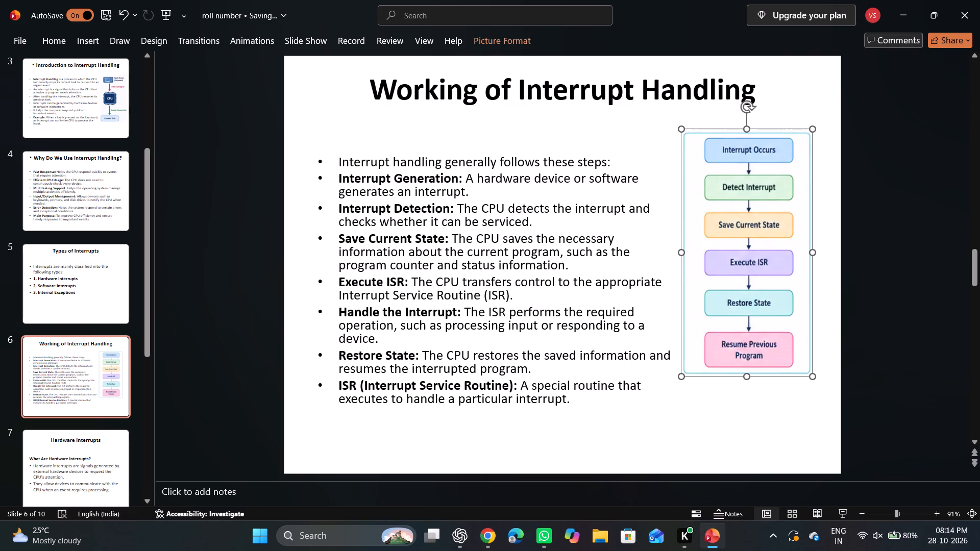
{"action": "left_click_drag", "start_coordinate": [749, 375], "coordinate": [749, 397]}
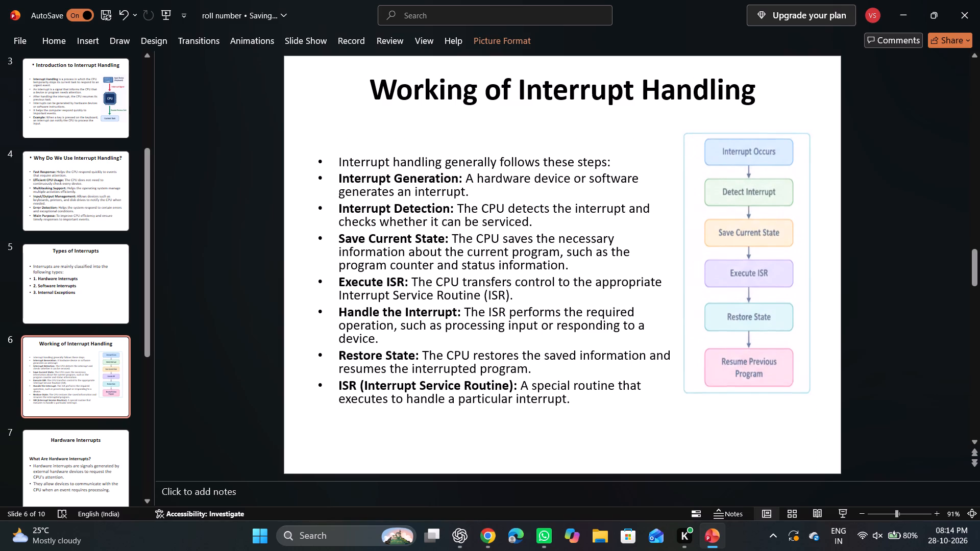
{"action": "left_click_drag", "start_coordinate": [749, 397], "coordinate": [750, 406]}
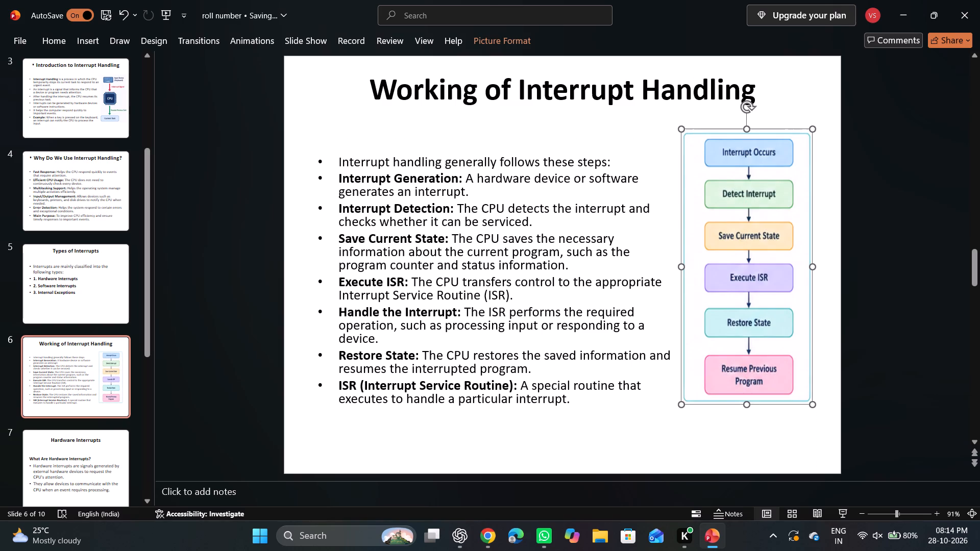
{"action": "left_click_drag", "start_coordinate": [681, 270], "coordinate": [675, 270]}
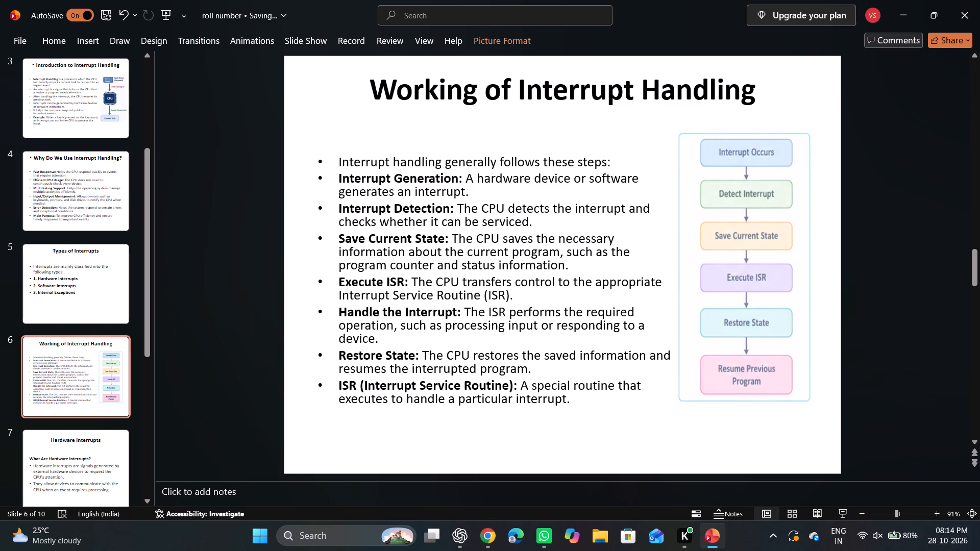
{"action": "left_click_drag", "start_coordinate": [675, 270], "coordinate": [671, 272]}
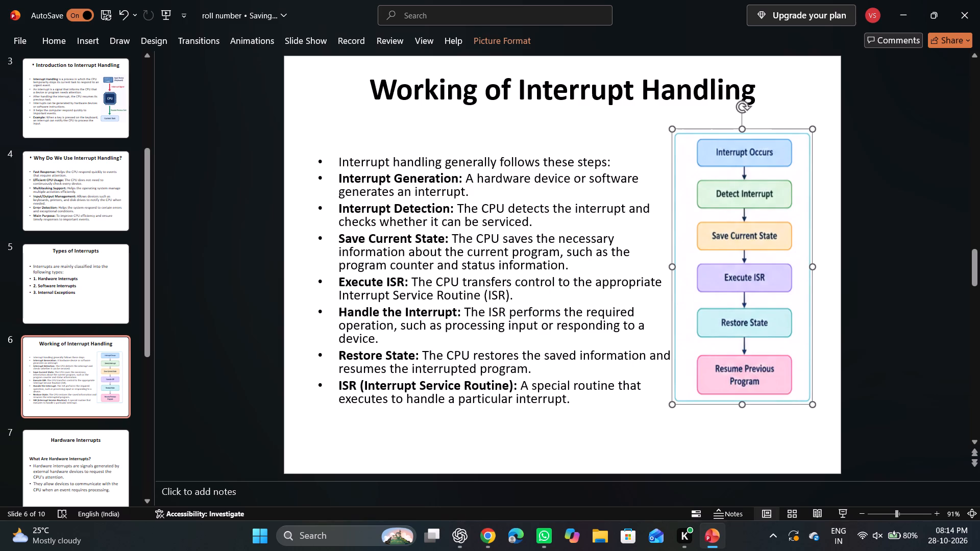
{"action": "left_click_drag", "start_coordinate": [811, 268], "coordinate": [820, 268]}
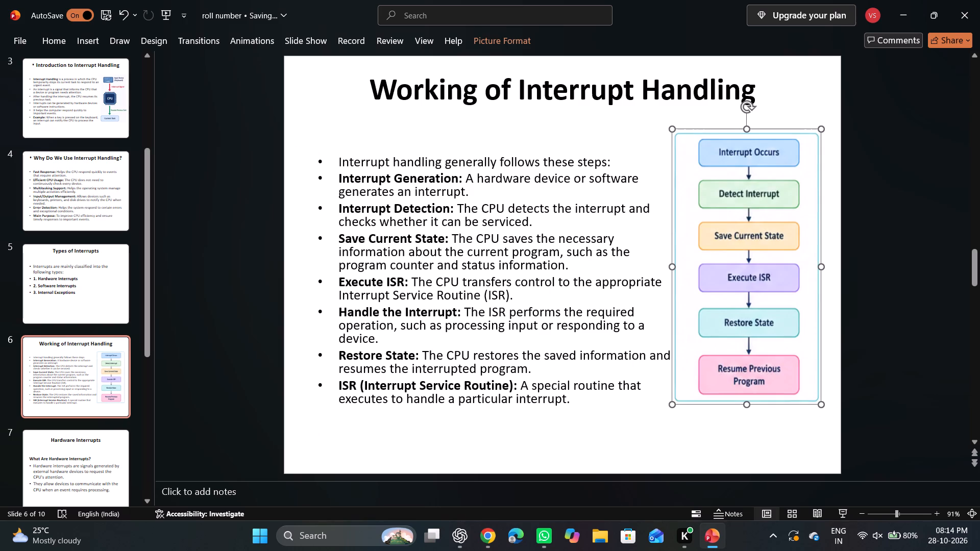
{"action": "left_click_drag", "start_coordinate": [774, 262], "coordinate": [775, 272]}
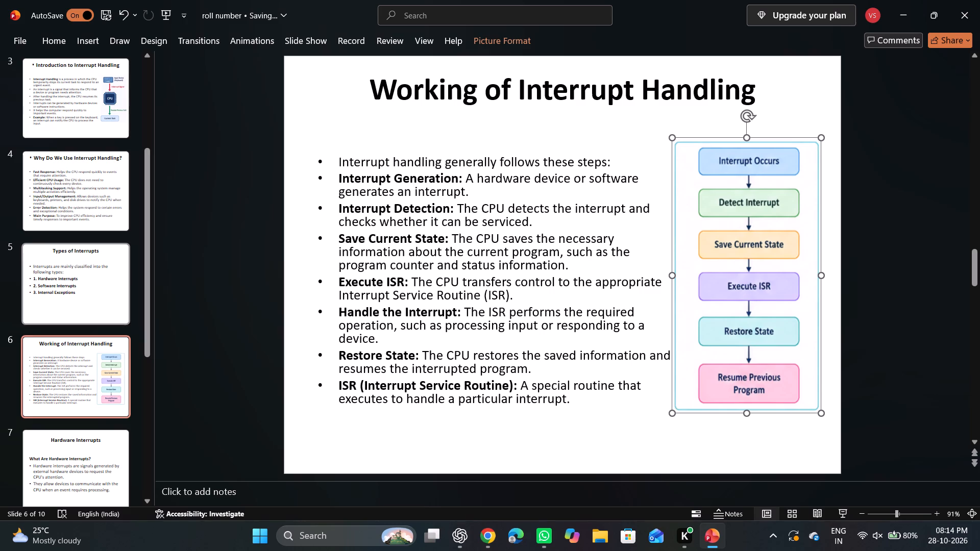
Select the "Types of Interrupts" slide, switch to Chrome, and search Google Images for "inurrupt handling DLCO".
{"action": "left_click", "coordinate": [87, 300]}
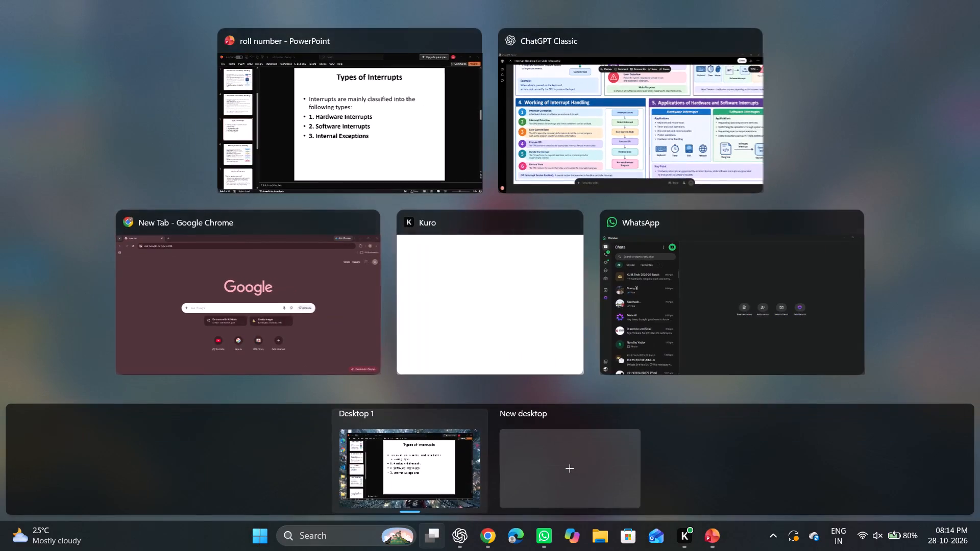
{"action": "left_click", "coordinate": [183, 313]}
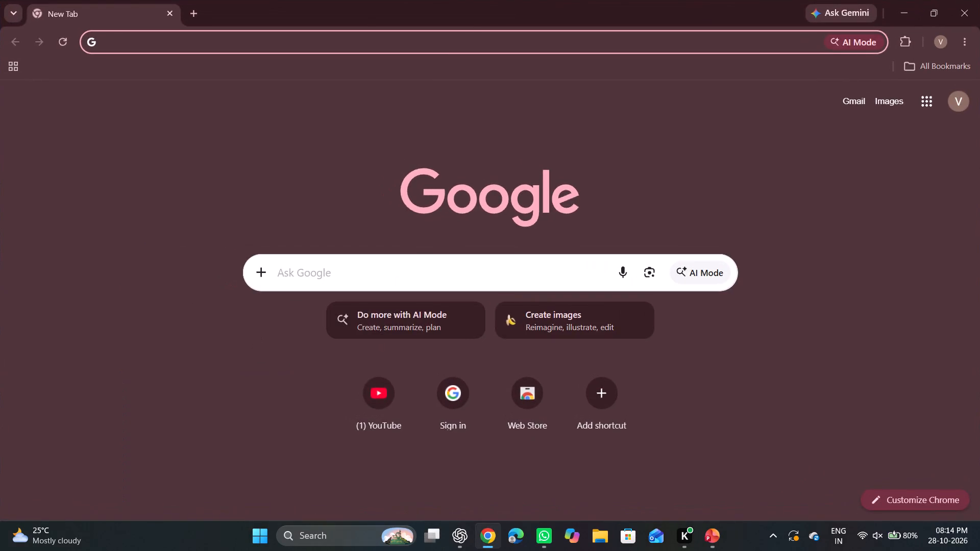
{"action": "left_click", "coordinate": [357, 264]}
{"action": "type", "text": "in"}
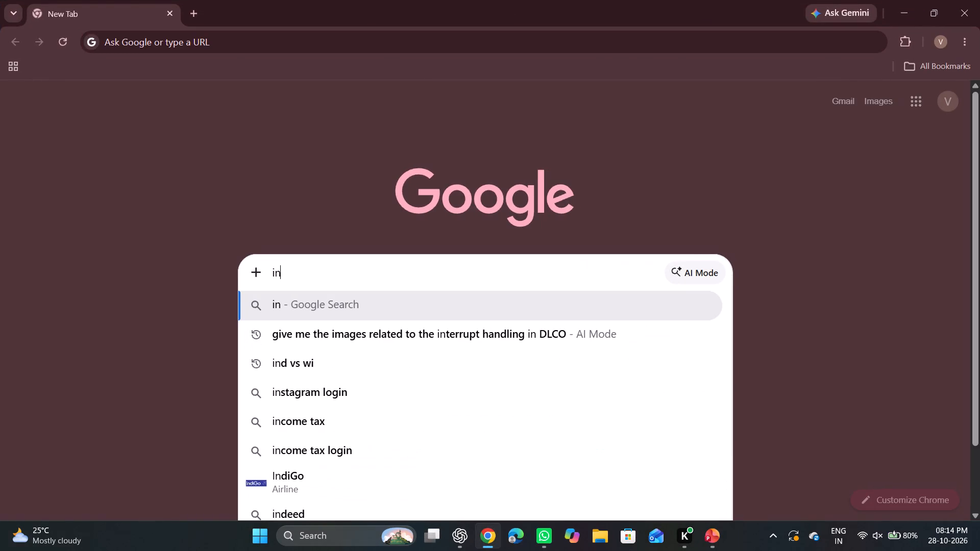
{"action": "type", "text": "urr"}
{"action": "key", "text": "u"}
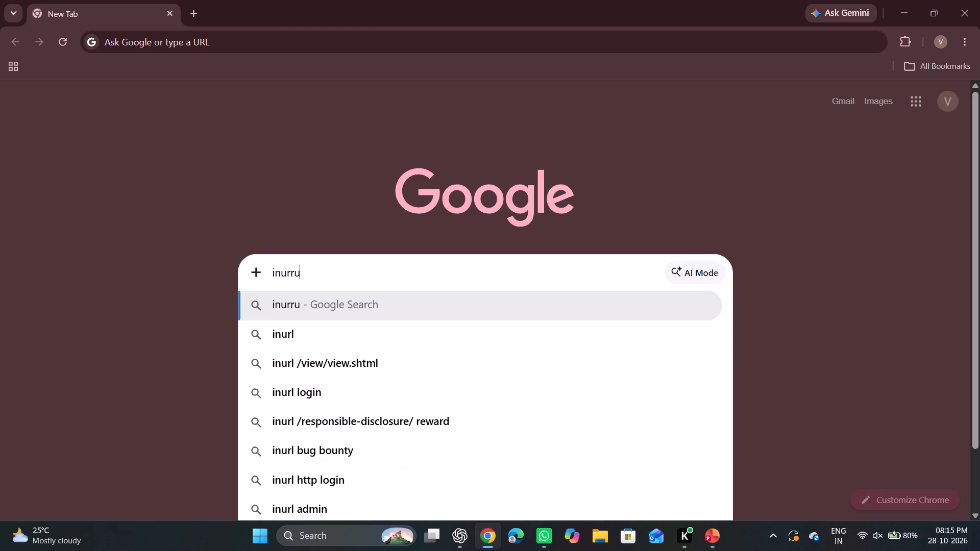
{"action": "type", "text": "pt"}
{"action": "key", "text": "space"}
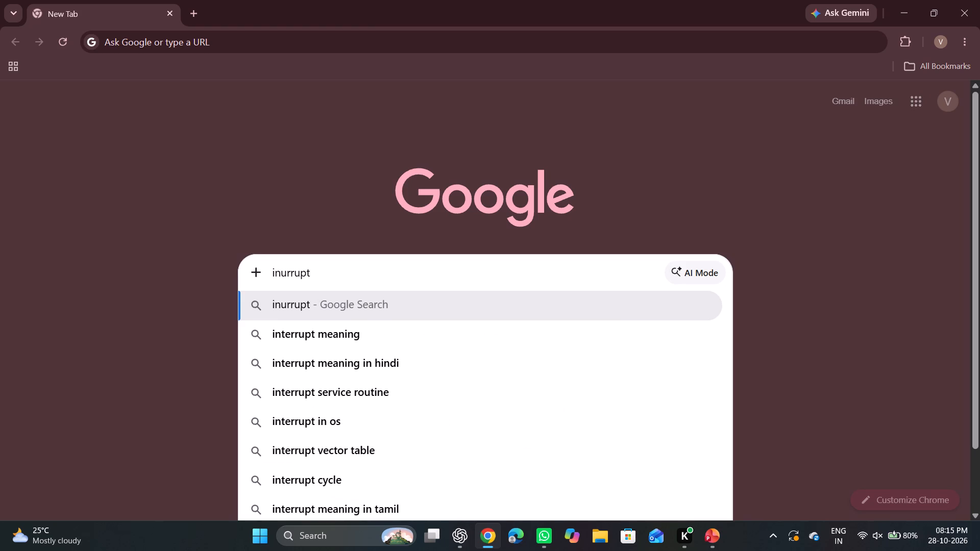
{"action": "type", "text": "handling"}
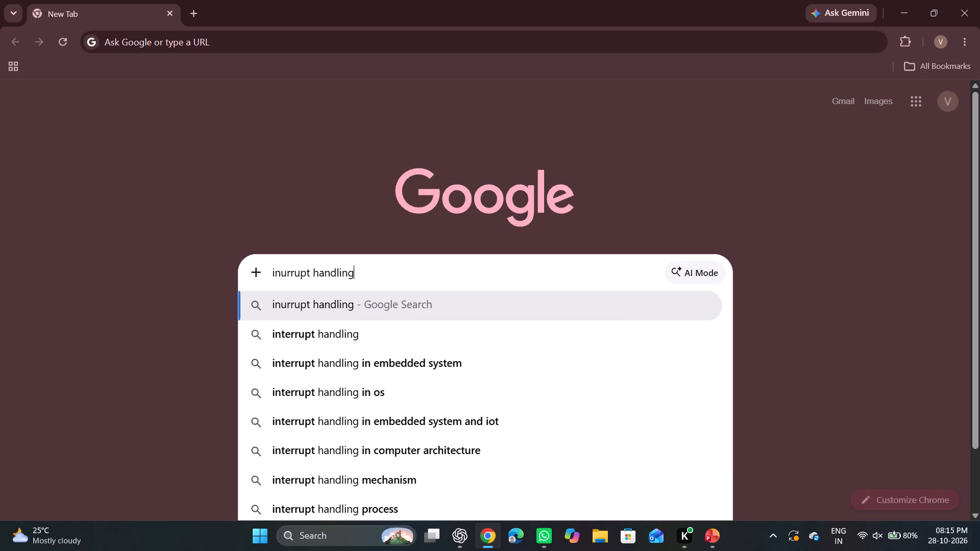
{"action": "key", "text": "space"}
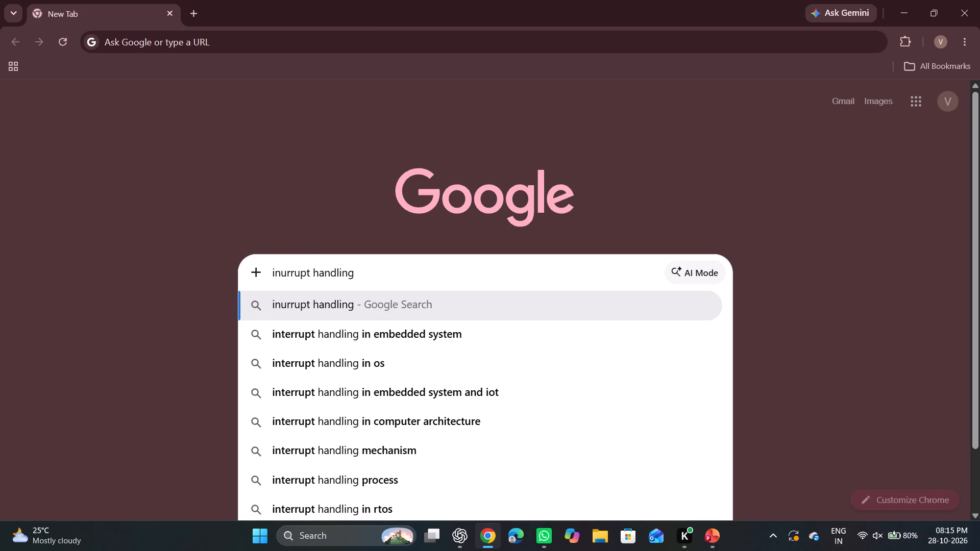
{"action": "type", "text": "DLCO"}
{"action": "key", "text": "Return"}
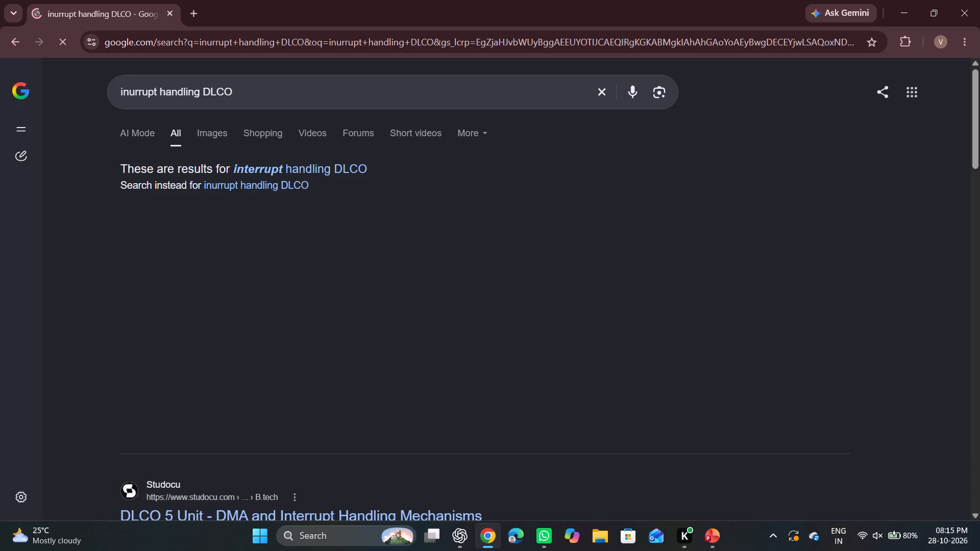
{"action": "left_click", "coordinate": [207, 129]}
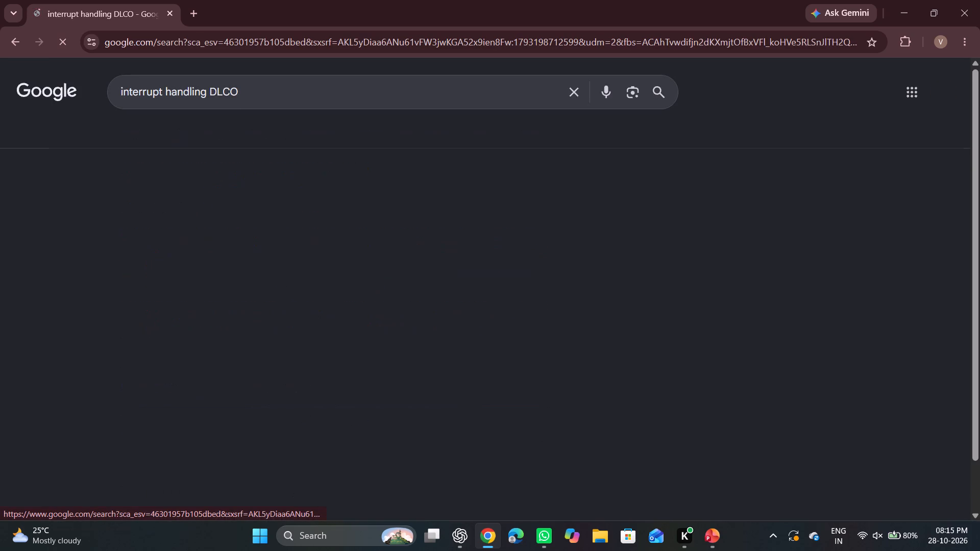
Browse the image results for interrupt type diagrams and open Scaler's "Introduction to Interrupts in OS" image.
{"action": "left_click", "coordinate": [72, 266]}
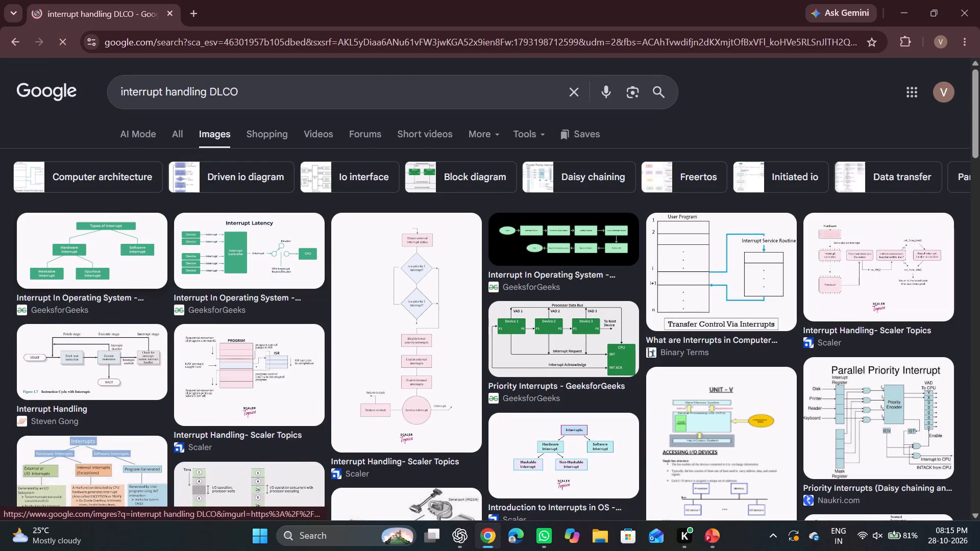
{"action": "scroll", "coordinate": [561, 359], "scroll_direction": "down", "scroll_amount": 1}
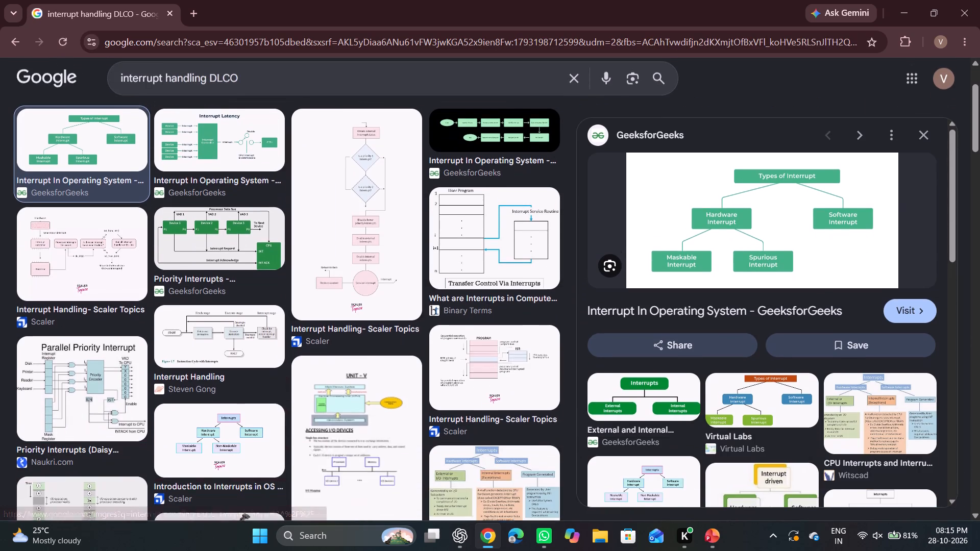
{"action": "scroll", "coordinate": [561, 359], "scroll_direction": "down", "scroll_amount": 1}
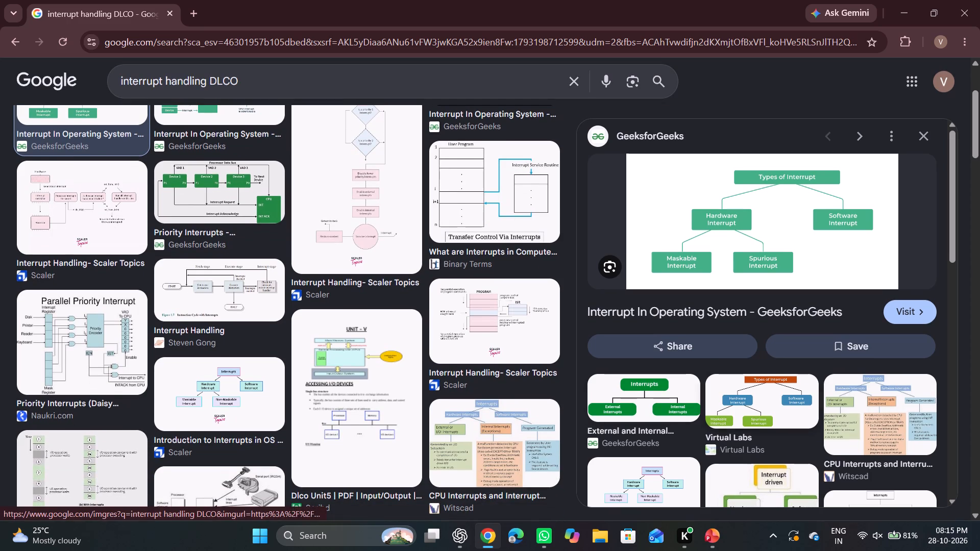
{"action": "left_click", "coordinate": [768, 409]}
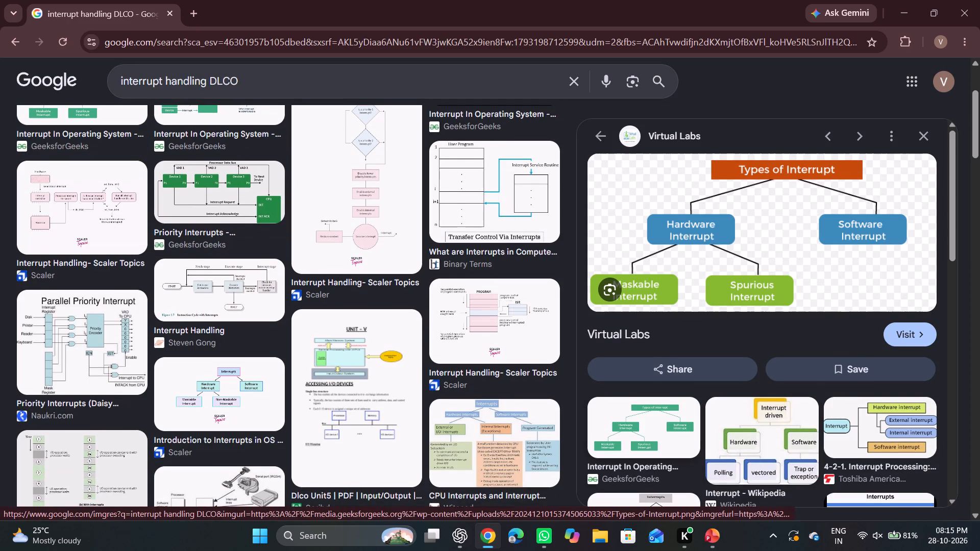
{"action": "scroll", "coordinate": [612, 427], "scroll_direction": "down", "scroll_amount": 3}
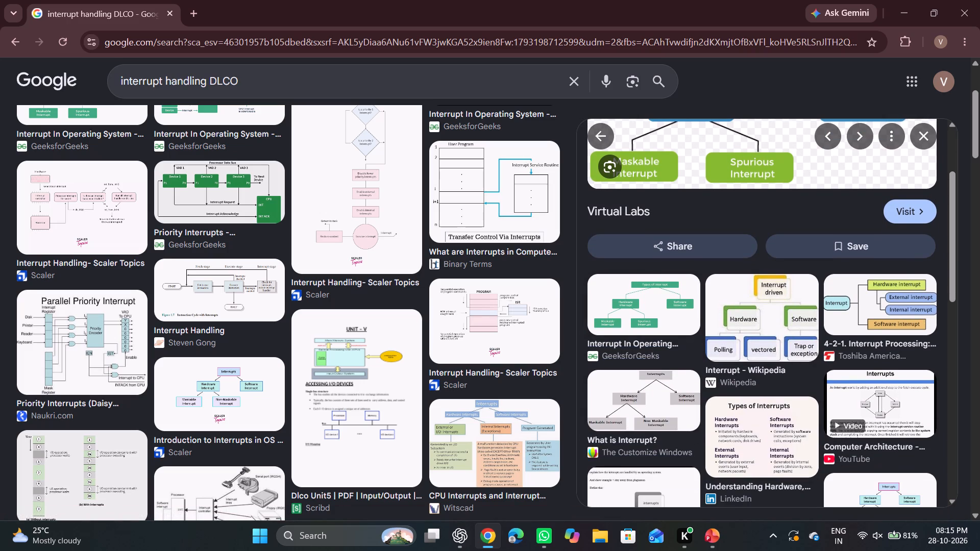
{"action": "scroll", "coordinate": [774, 360], "scroll_direction": "down", "scroll_amount": 1}
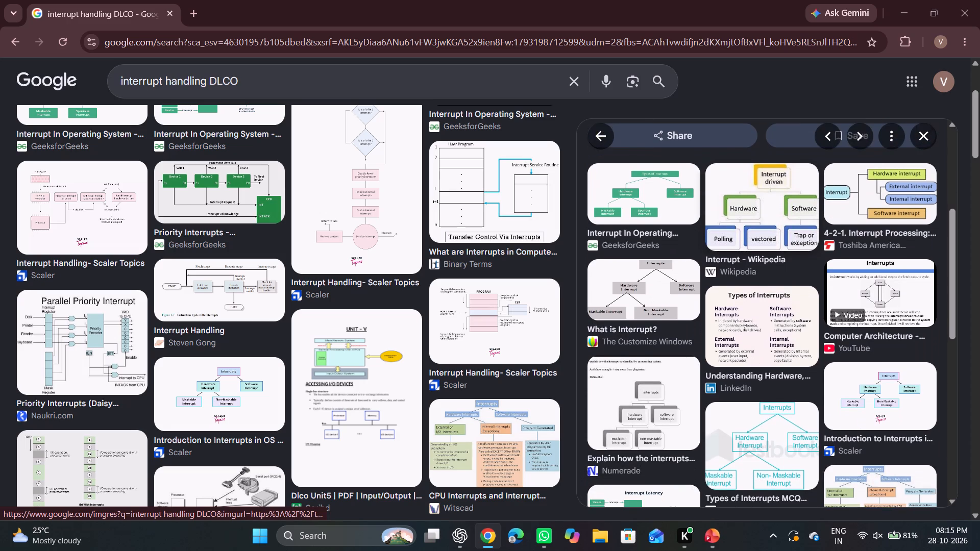
{"action": "scroll", "coordinate": [774, 360], "scroll_direction": "down", "scroll_amount": 1}
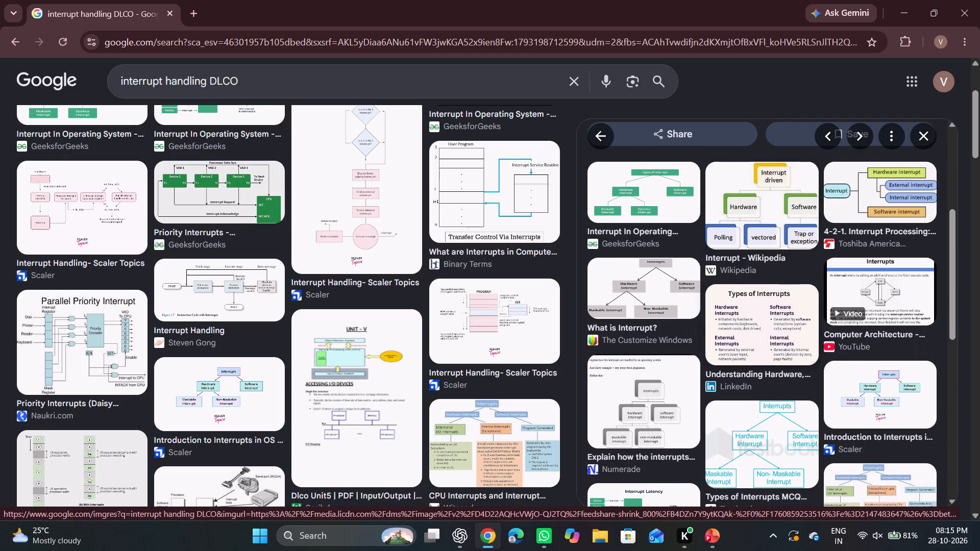
{"action": "scroll", "coordinate": [774, 360], "scroll_direction": "down", "scroll_amount": 1}
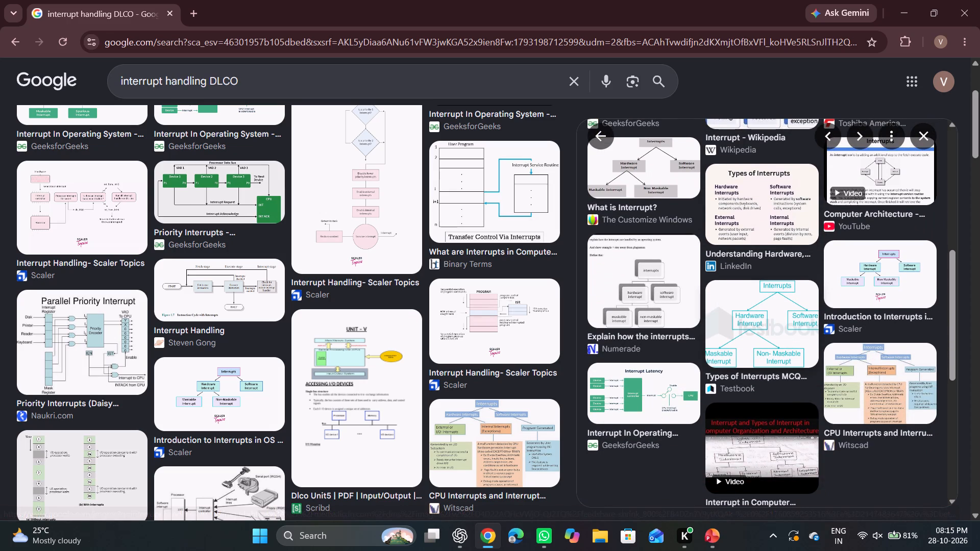
{"action": "left_click", "coordinate": [935, 301]}
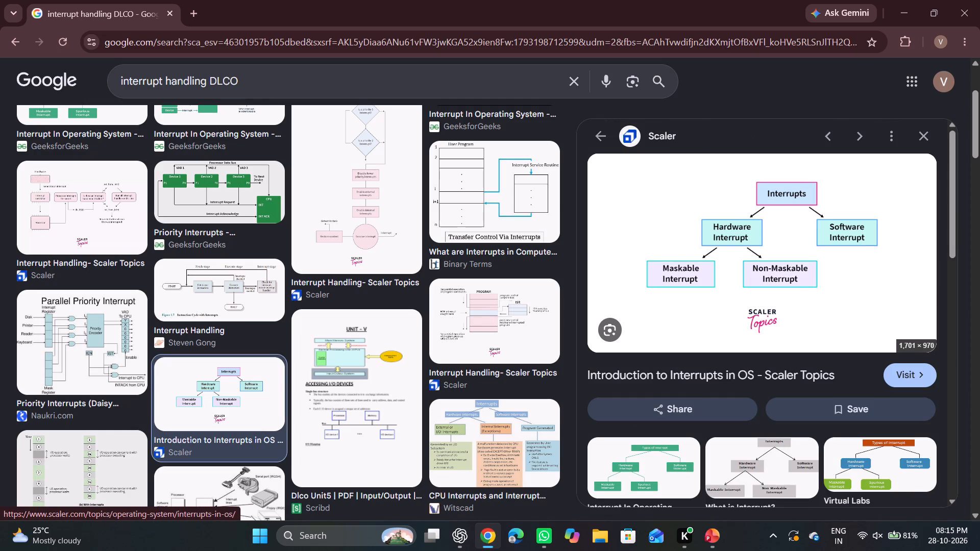
Snip Scaler's interrupt hierarchy diagram without its logo and return to PowerPoint's "Types of Interrupts" slide.
{"action": "key", "text": "shift+super+s"}
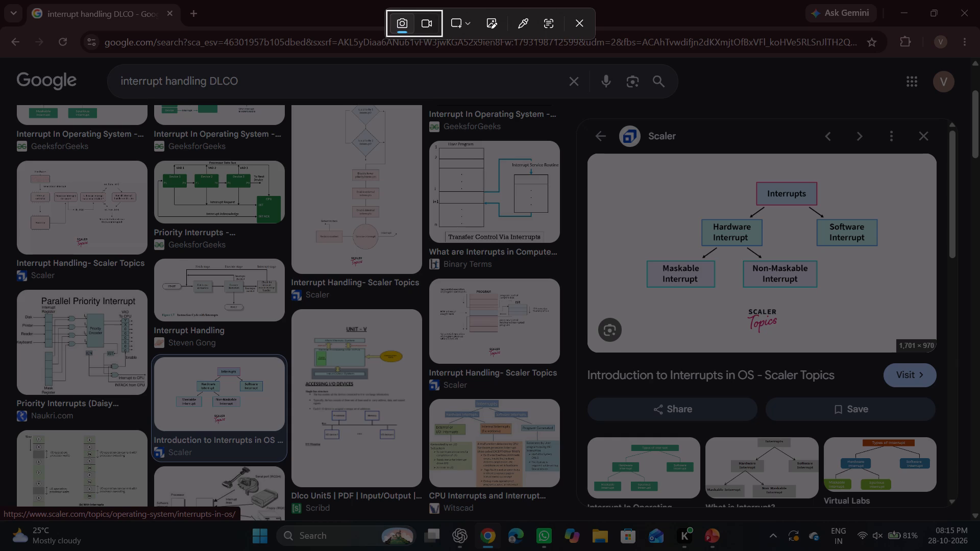
{"action": "left_click_drag", "start_coordinate": [625, 165], "coordinate": [952, 299]}
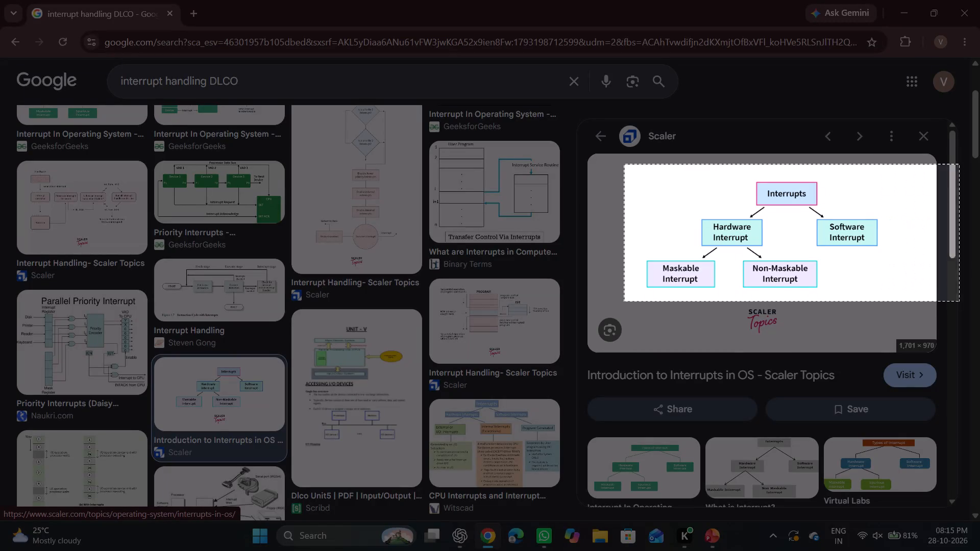
{"action": "left_click_drag", "start_coordinate": [952, 299], "coordinate": [895, 304]}
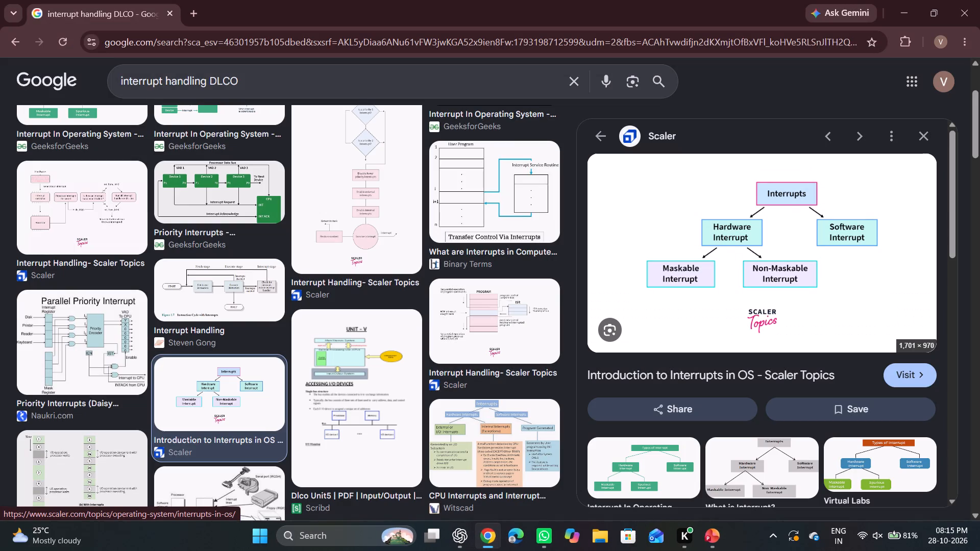
{"action": "left_click", "coordinate": [670, 135]}
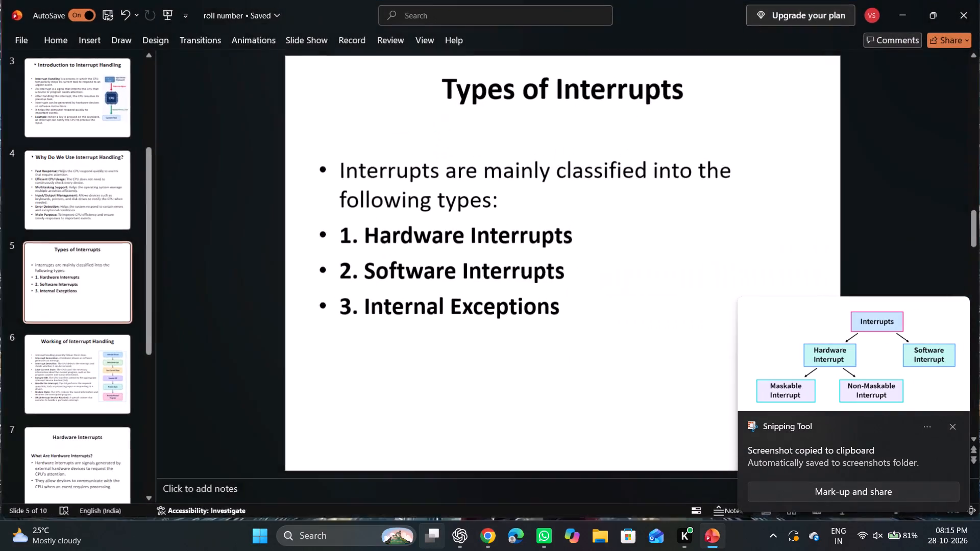
Paste the interrupt hierarchy diagram on the "Types of Interrupts" slide, place it beside and below the list, and enlarge it towards the slide edge.
{"action": "key", "text": "ctrl+v"}
{"action": "left_click_drag", "start_coordinate": [560, 247], "coordinate": [691, 313]}
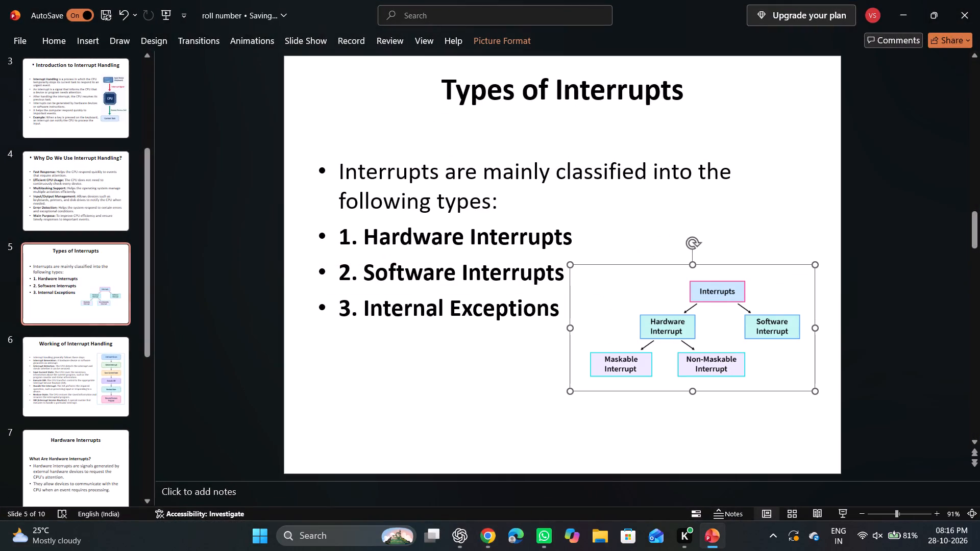
{"action": "left_click_drag", "start_coordinate": [694, 391], "coordinate": [698, 439]}
{"action": "left_click_drag", "start_coordinate": [571, 352], "coordinate": [520, 349]}
{"action": "left_click_drag", "start_coordinate": [520, 349], "coordinate": [554, 347]}
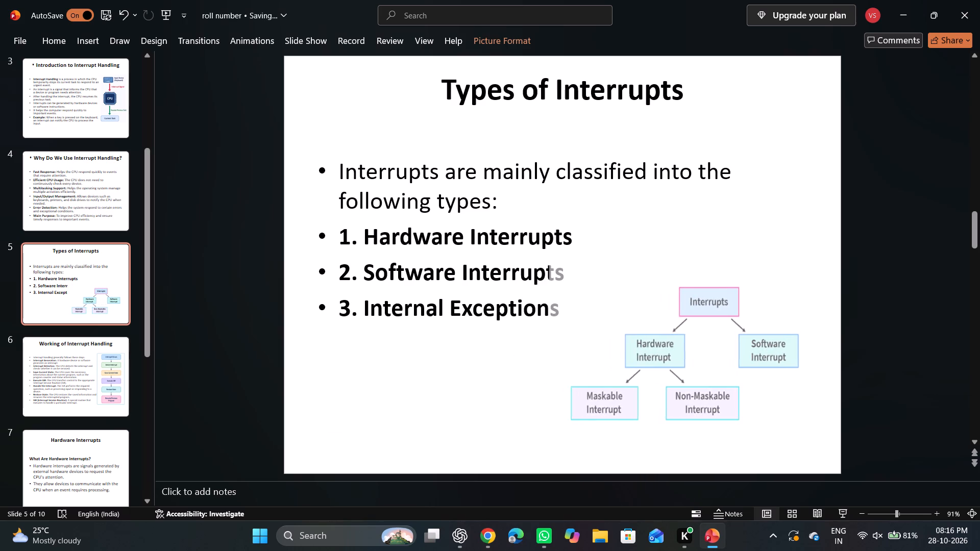
{"action": "left_click_drag", "start_coordinate": [554, 347], "coordinate": [568, 345]}
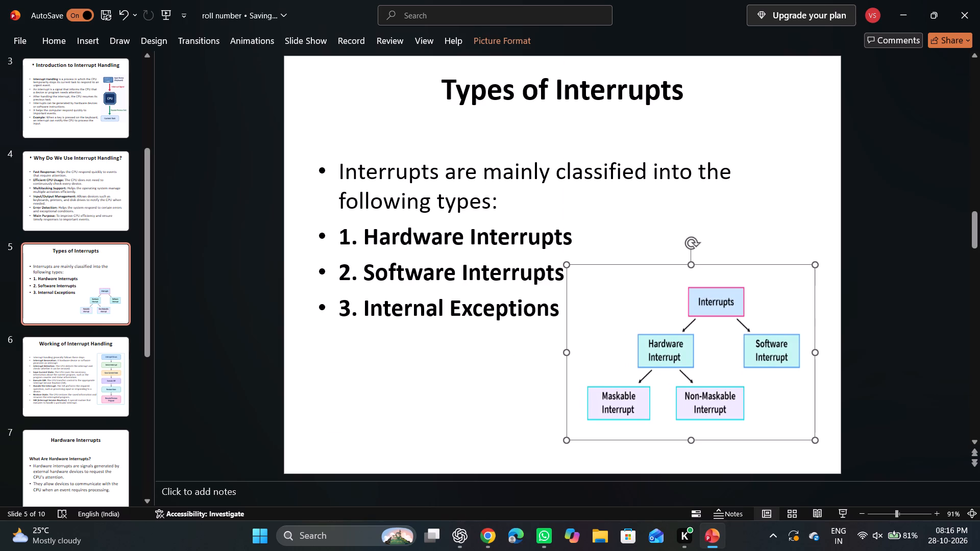
{"action": "left_click_drag", "start_coordinate": [697, 339], "coordinate": [697, 321]}
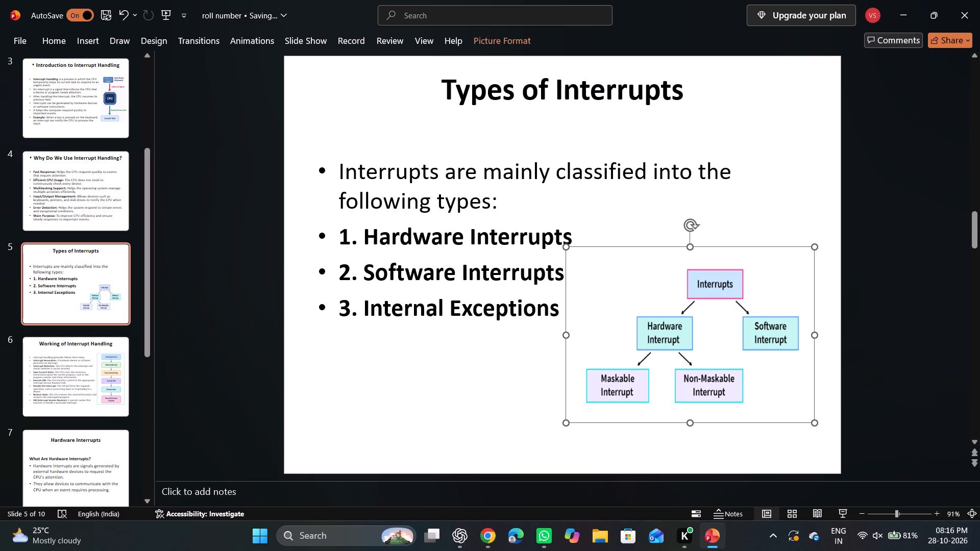
{"action": "left_click_drag", "start_coordinate": [816, 336], "coordinate": [838, 338]}
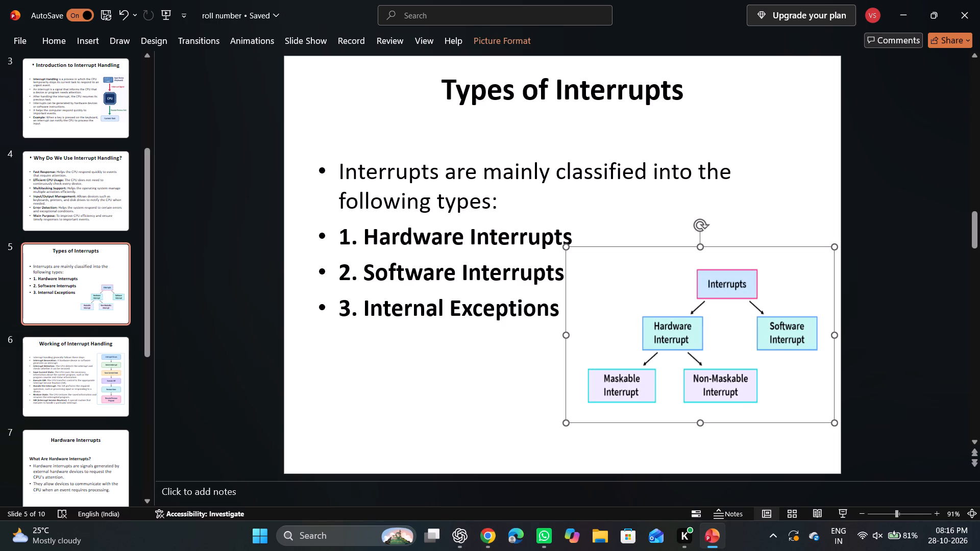
Stretch the interrupt hierarchy diagram slightly taller on the "Types of Interrupts" slide by extending its lower edge.
{"action": "left_click_drag", "start_coordinate": [701, 424], "coordinate": [705, 436]}
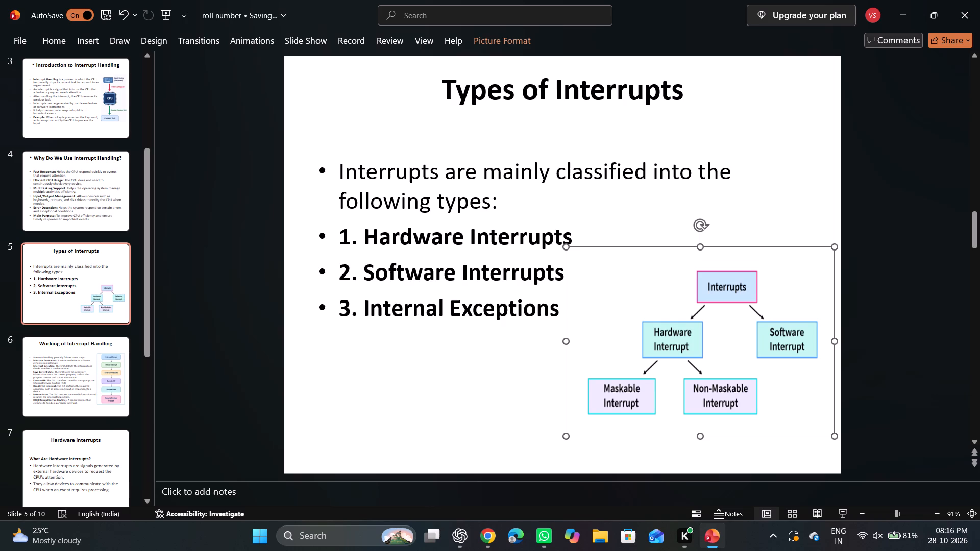
{"action": "left_click", "coordinate": [767, 198]}
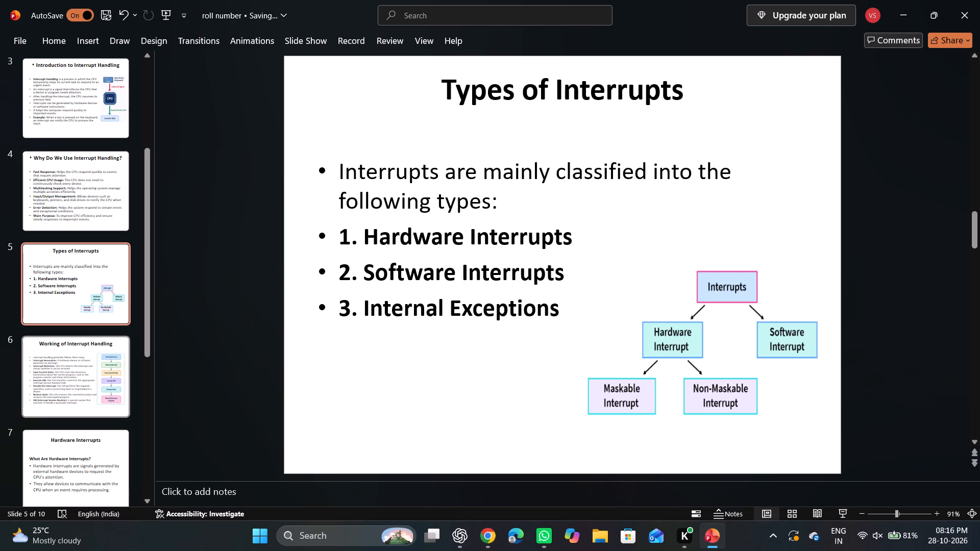
Open the "Hardware Interrupts" slide, and switch to Chrome's interrupt handling image results to look for an illustration.
{"action": "scroll", "coordinate": [102, 412], "scroll_direction": "down", "scroll_amount": 1}
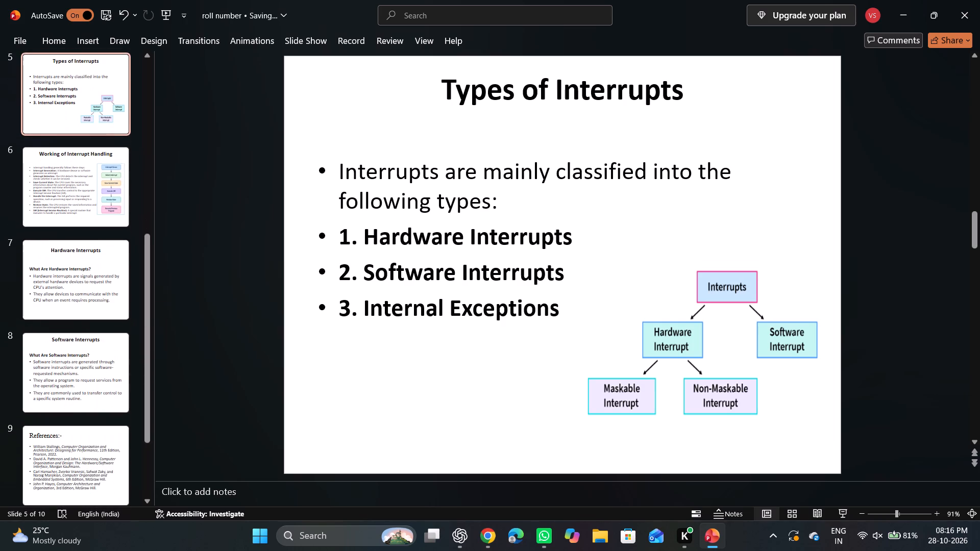
{"action": "scroll", "coordinate": [102, 412], "scroll_direction": "down", "scroll_amount": 1}
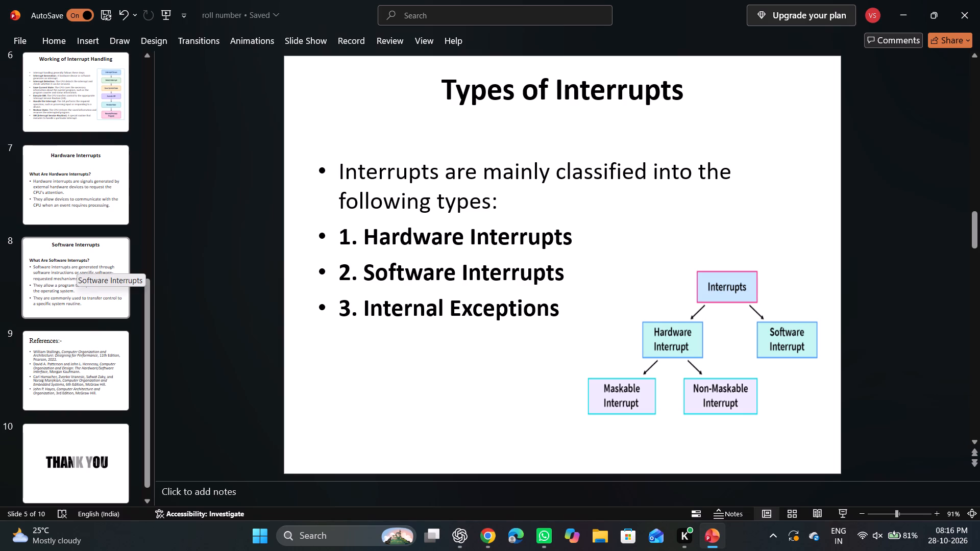
{"action": "left_click", "coordinate": [93, 190]}
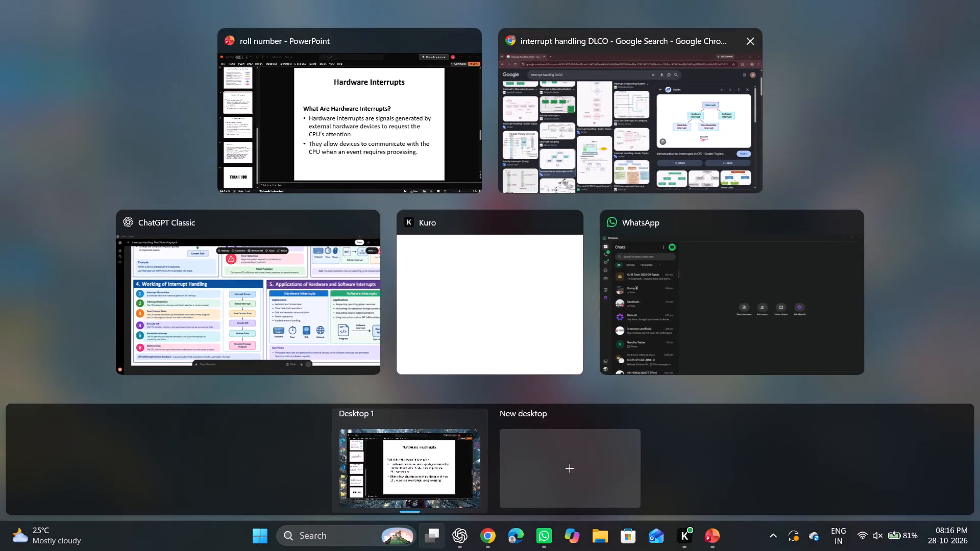
{"action": "left_click", "coordinate": [578, 139]}
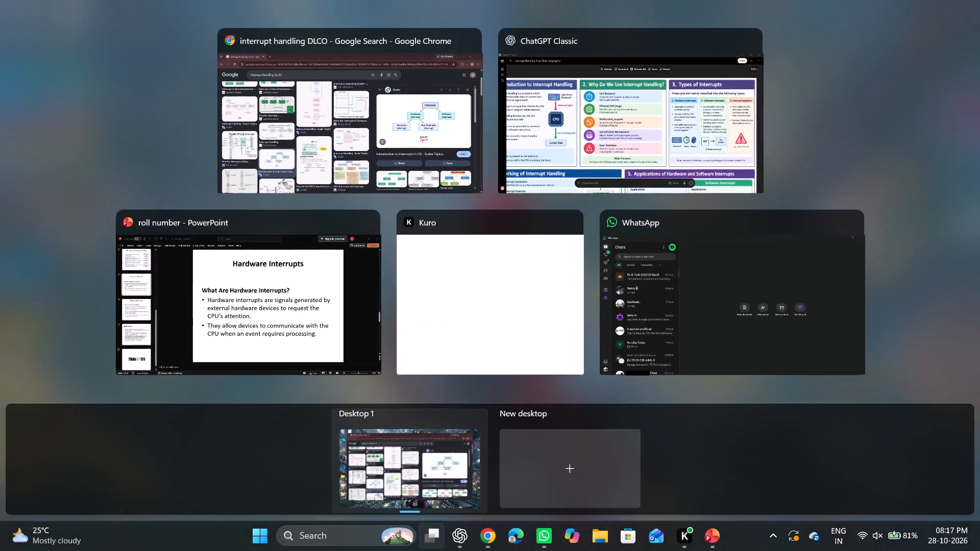
Switch to the PowerPoint presentation and look back through the slide thumbnails from "Hardware Interrupts" to the title slide.
{"action": "left_click", "coordinate": [244, 284]}
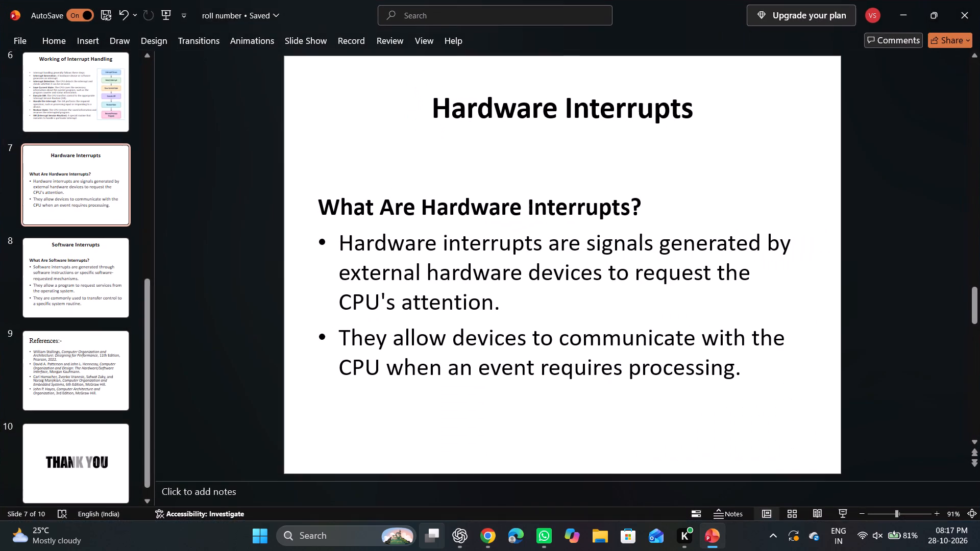
{"action": "scroll", "coordinate": [61, 302], "scroll_direction": "up", "scroll_amount": 2}
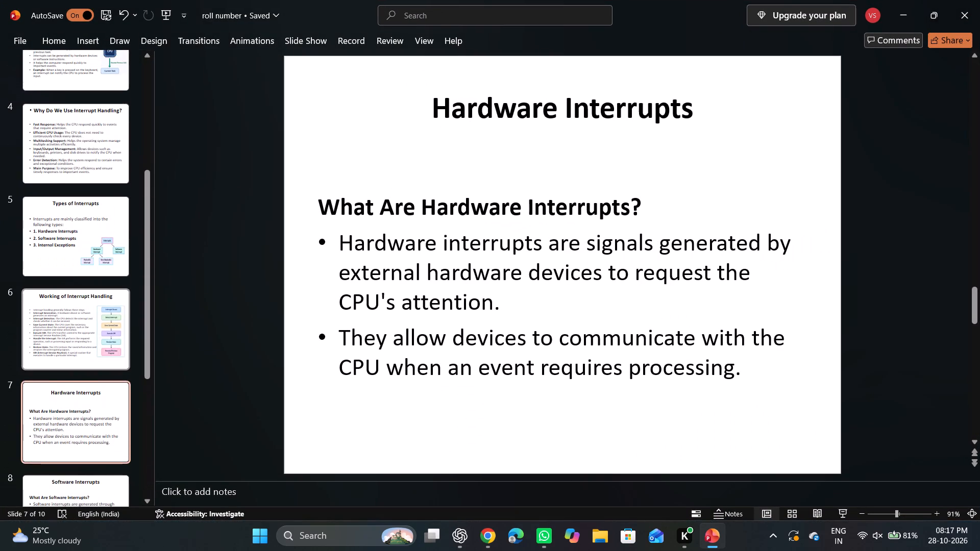
{"action": "scroll", "coordinate": [61, 302], "scroll_direction": "up", "scroll_amount": 4}
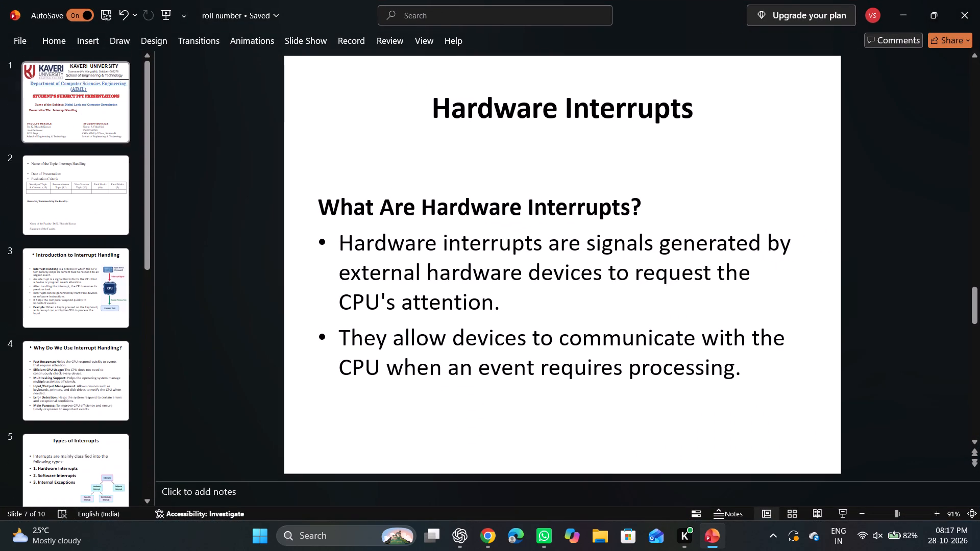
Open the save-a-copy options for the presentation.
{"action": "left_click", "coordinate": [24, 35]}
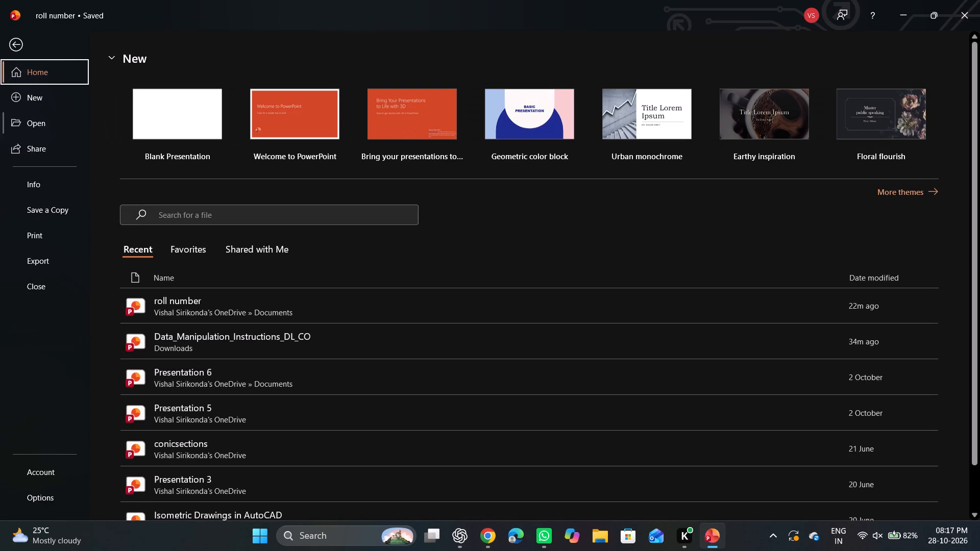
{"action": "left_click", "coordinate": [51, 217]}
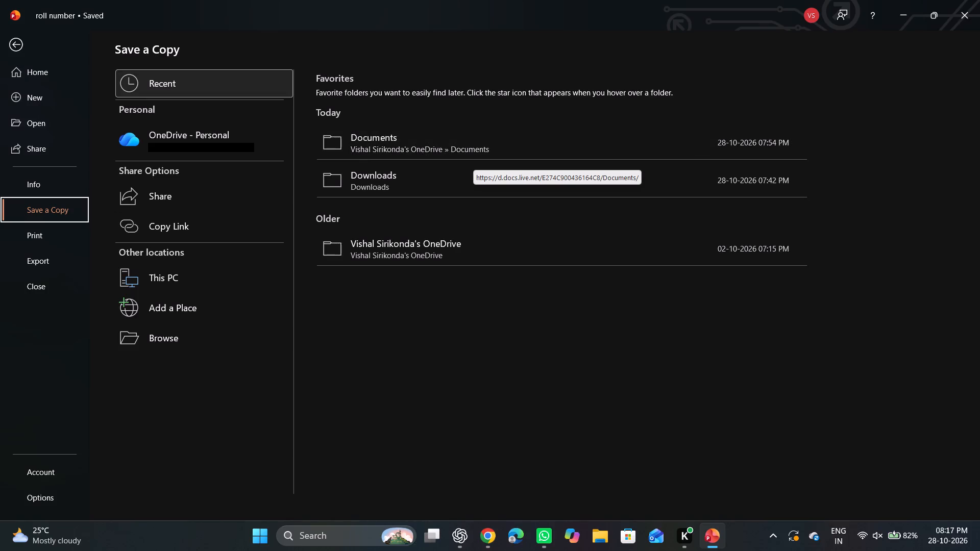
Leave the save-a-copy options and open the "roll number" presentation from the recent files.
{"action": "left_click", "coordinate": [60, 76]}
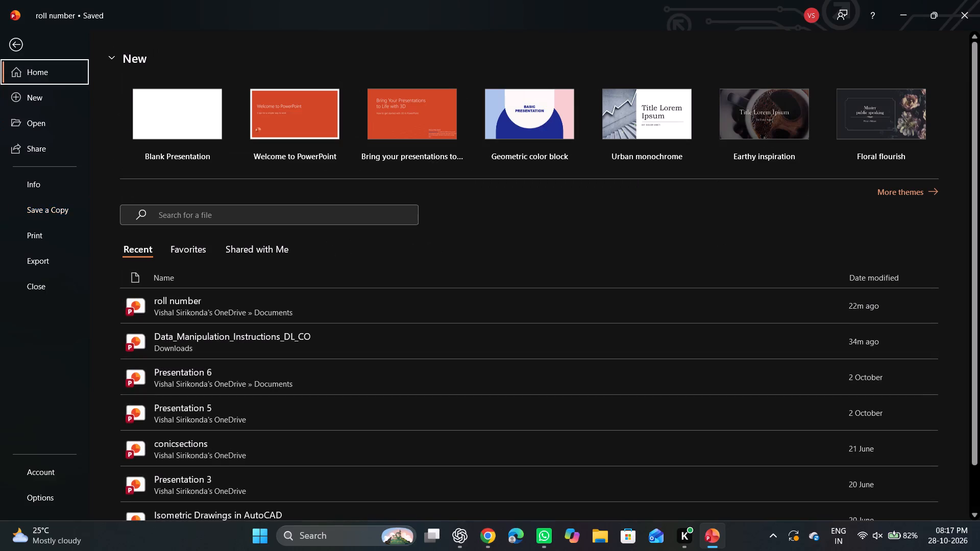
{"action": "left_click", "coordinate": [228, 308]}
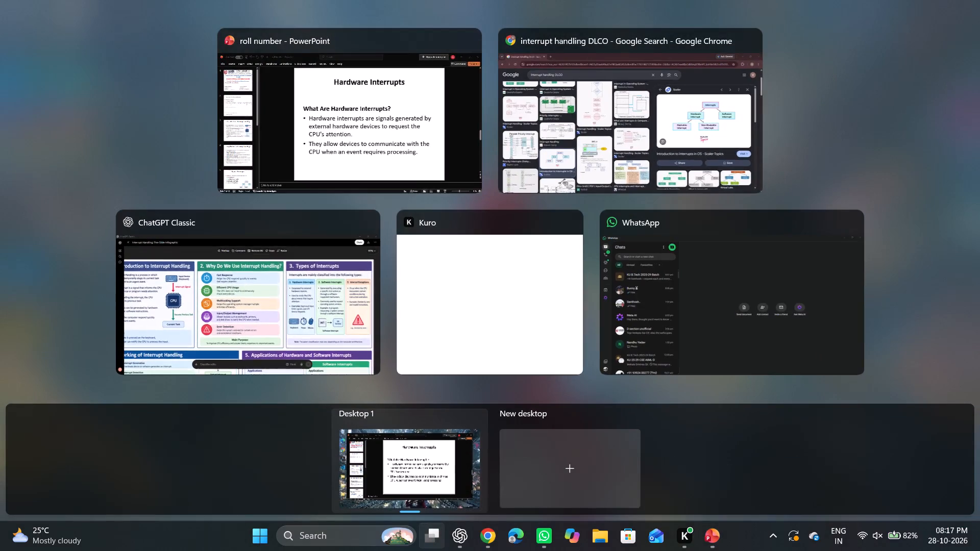
Close the "roll number" presentation window, relaunch PowerPoint, and reopen "roll number" from the recent files.
{"action": "left_click", "coordinate": [467, 40]}
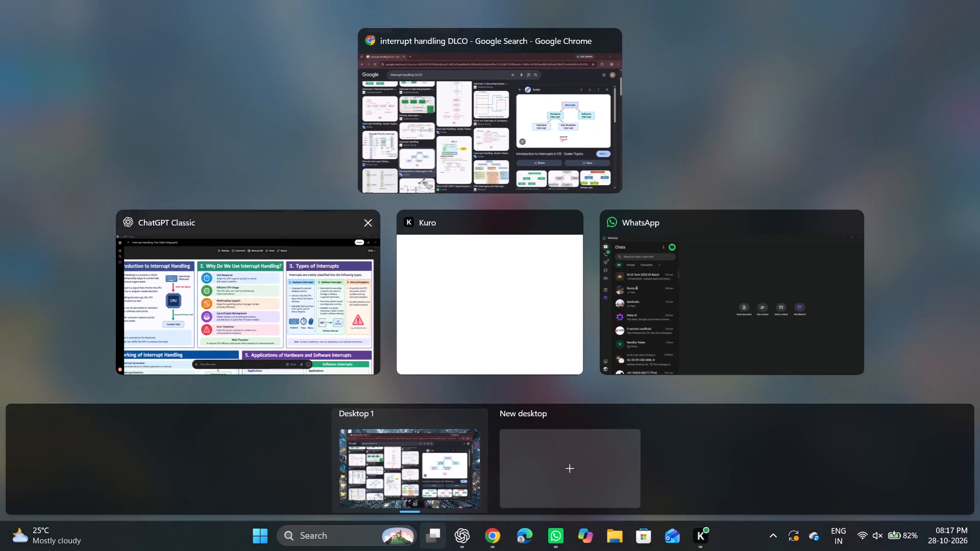
{"action": "left_click", "coordinate": [276, 533]}
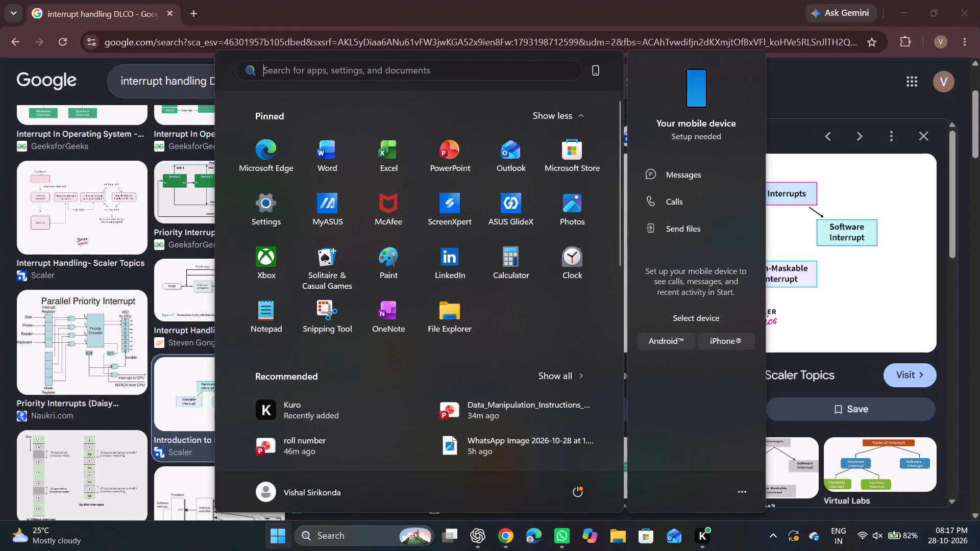
{"action": "left_click", "coordinate": [439, 156]}
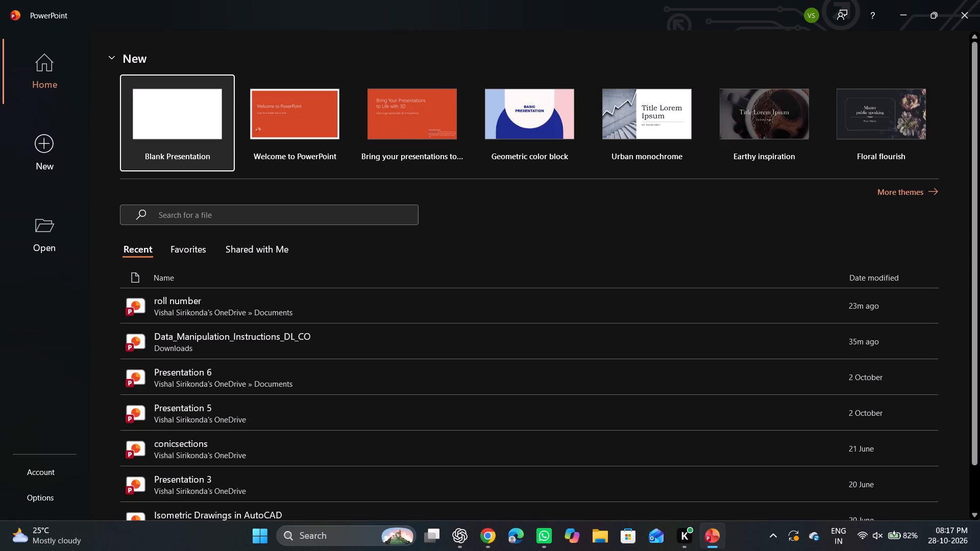
{"action": "left_click", "coordinate": [253, 311]}
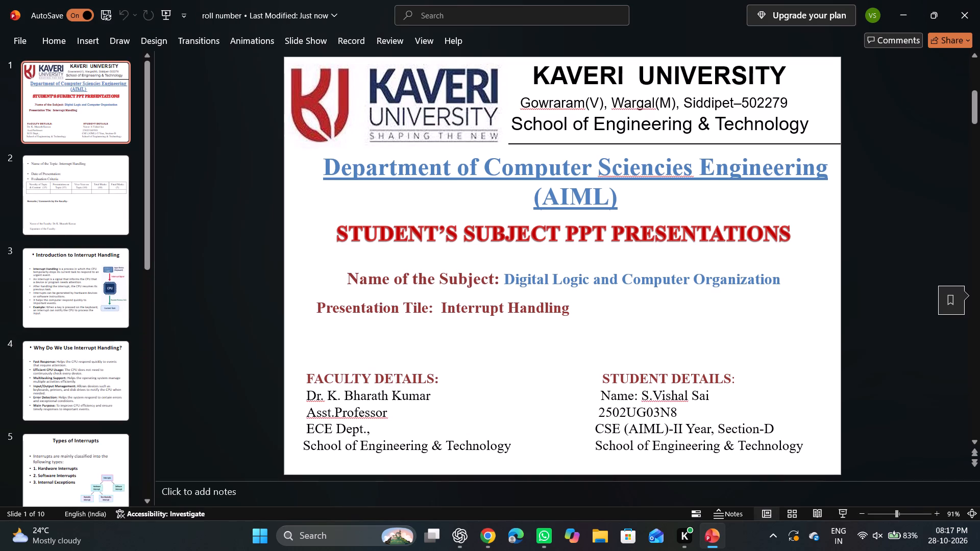
Insert a space before "(V)" and before "(M)" in the university's address line on the title slide.
{"action": "left_click", "coordinate": [582, 108]}
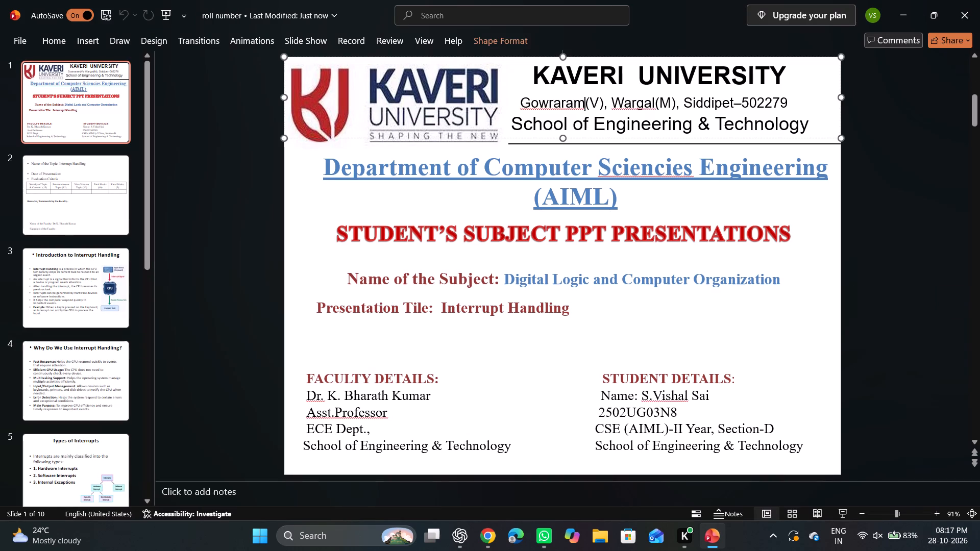
{"action": "key", "text": "space"}
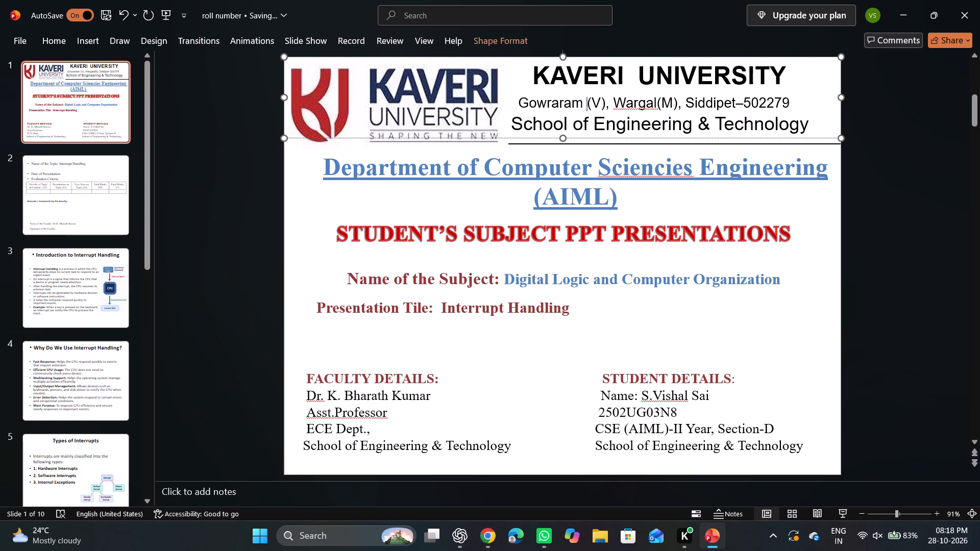
{"action": "left_click", "coordinate": [657, 97]}
{"action": "key", "text": "space"}
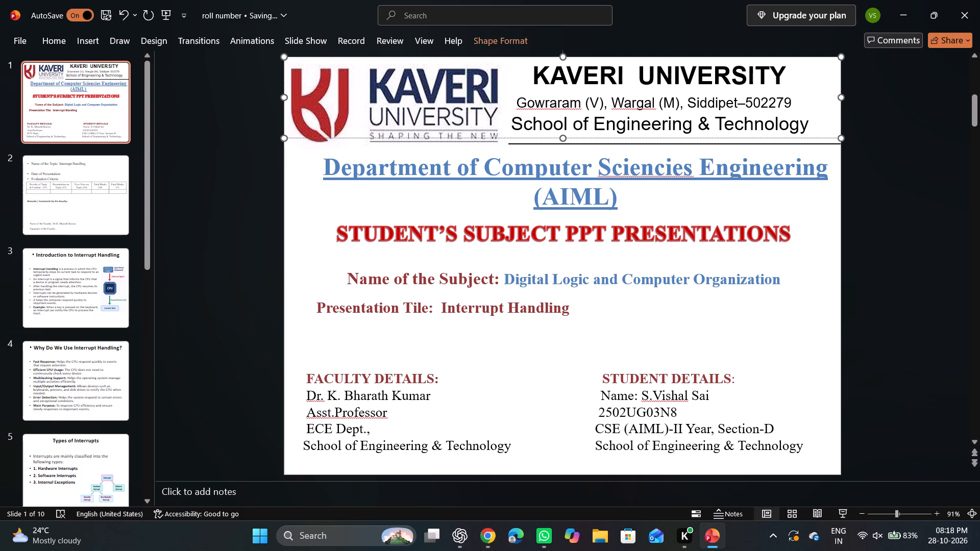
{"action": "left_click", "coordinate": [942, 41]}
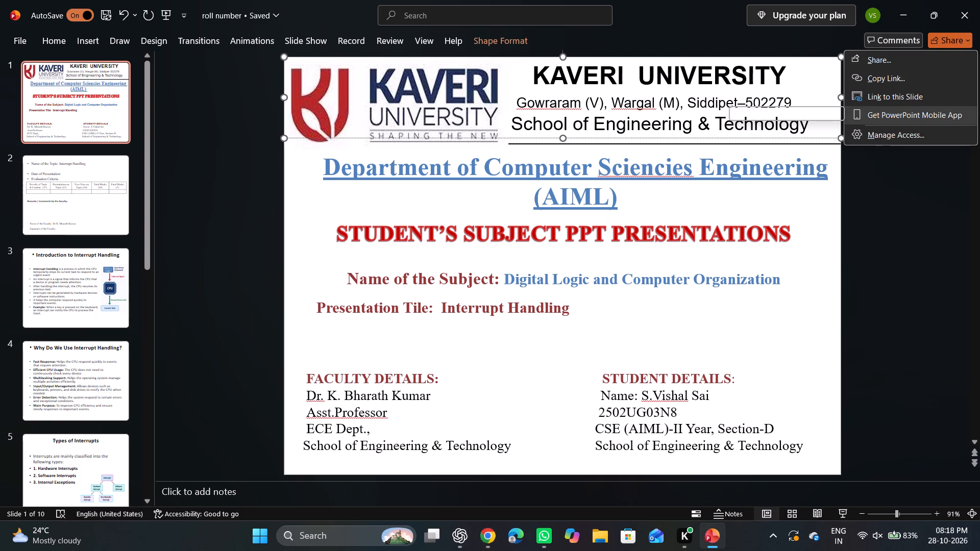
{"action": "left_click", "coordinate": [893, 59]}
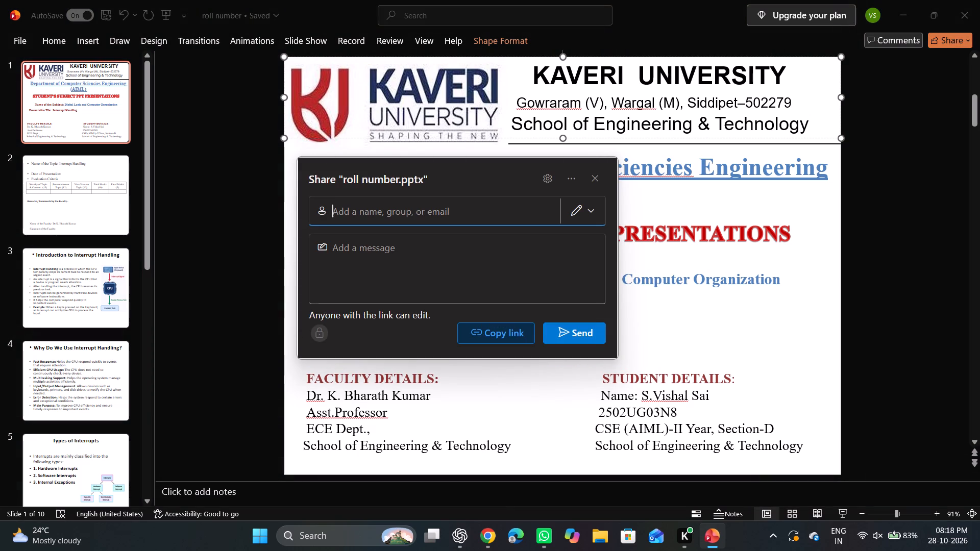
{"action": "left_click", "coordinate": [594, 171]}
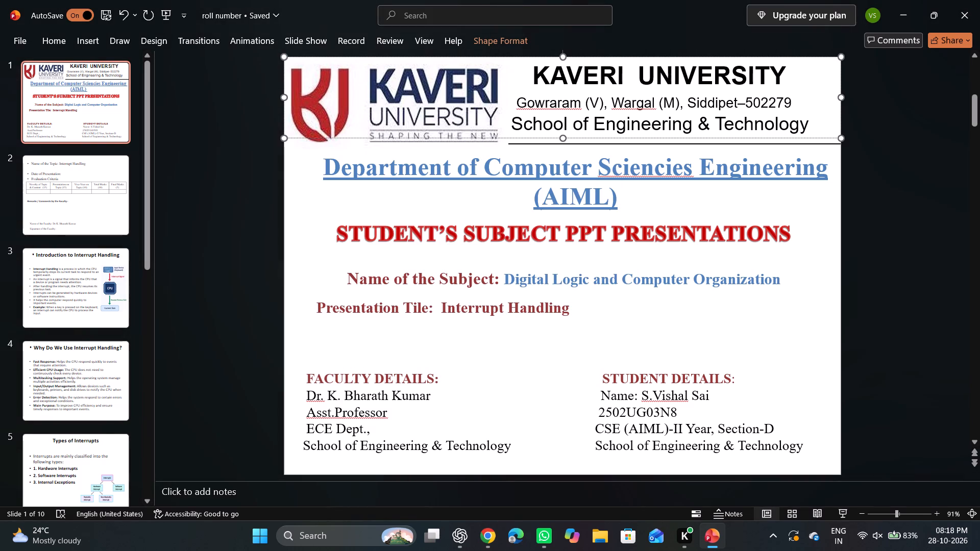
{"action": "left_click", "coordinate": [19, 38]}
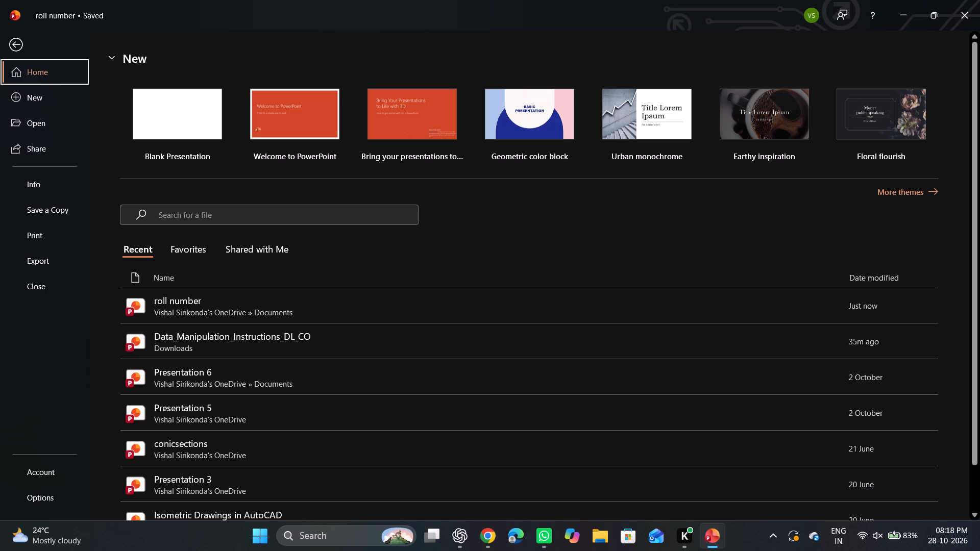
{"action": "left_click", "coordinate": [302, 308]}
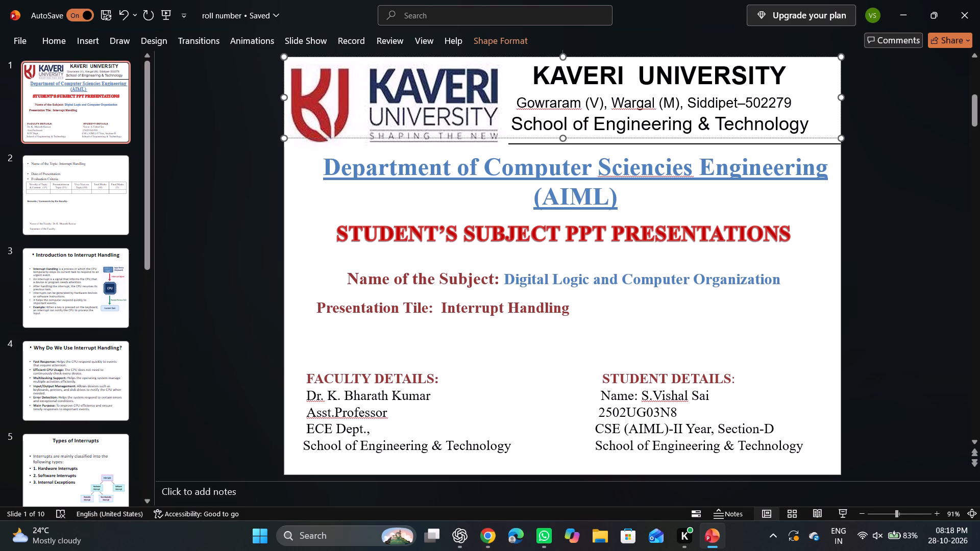
Export the presentation as a PDF to the Documents folder with the file name "DLCO N8".
{"action": "left_click", "coordinate": [24, 43]}
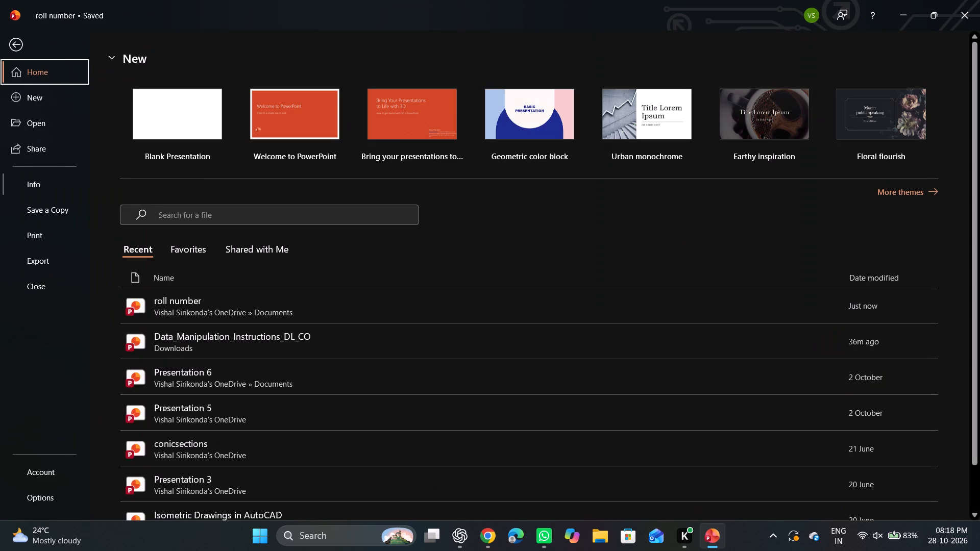
{"action": "left_click", "coordinate": [54, 261]}
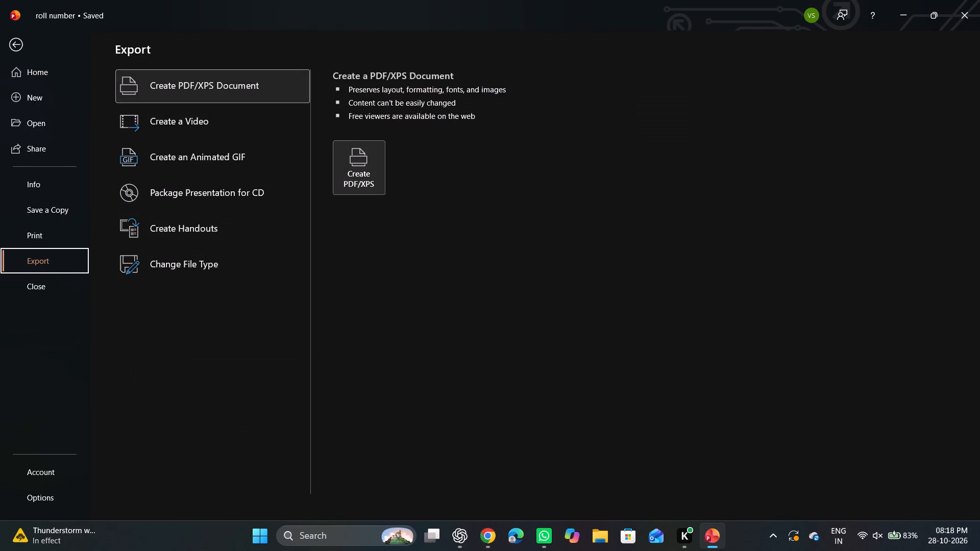
{"action": "left_click", "coordinate": [209, 95]}
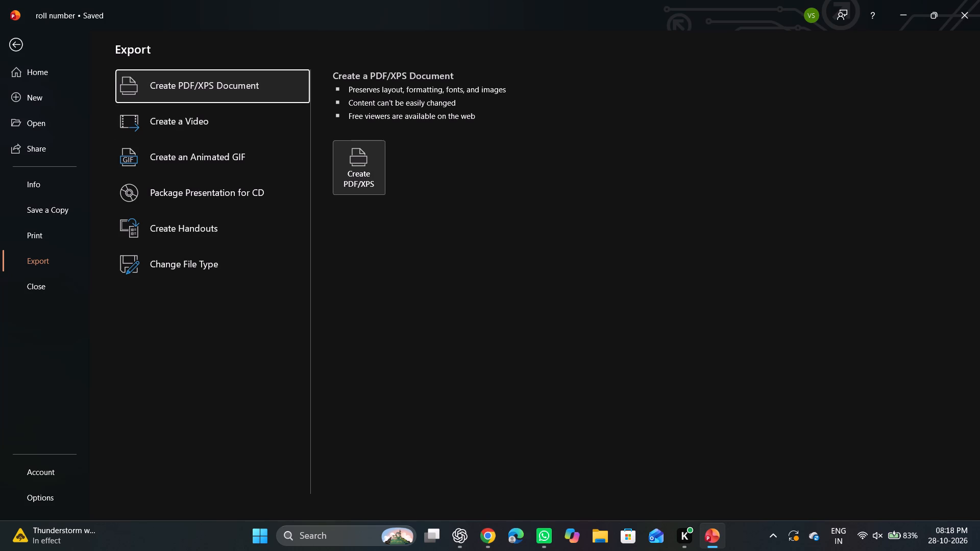
{"action": "double_click", "coordinate": [205, 93]}
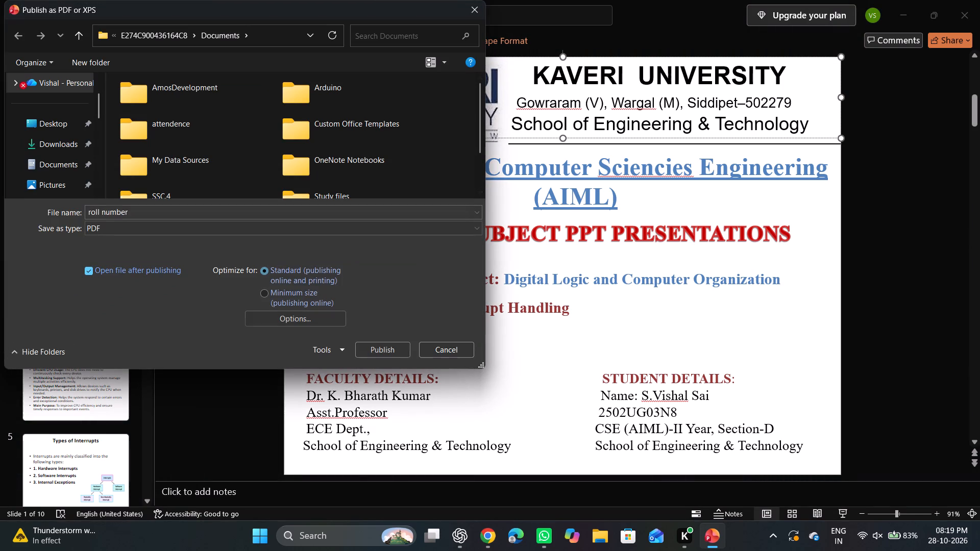
{"action": "left_click_drag", "start_coordinate": [144, 207], "coordinate": [94, 215]}
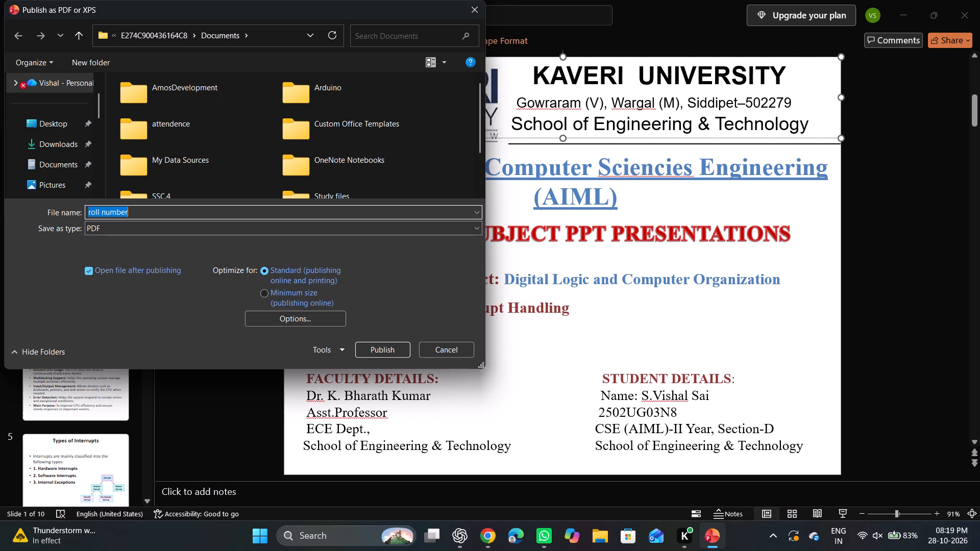
{"action": "type", "text": "DL"}
{"action": "type", "text": "CO"}
{"action": "key", "text": "space"}
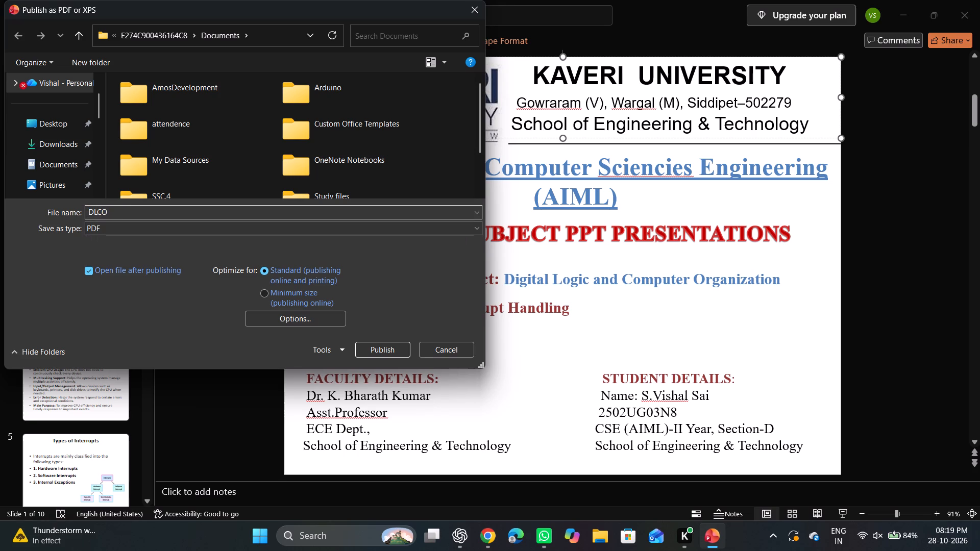
{"action": "type", "text": "N8"}
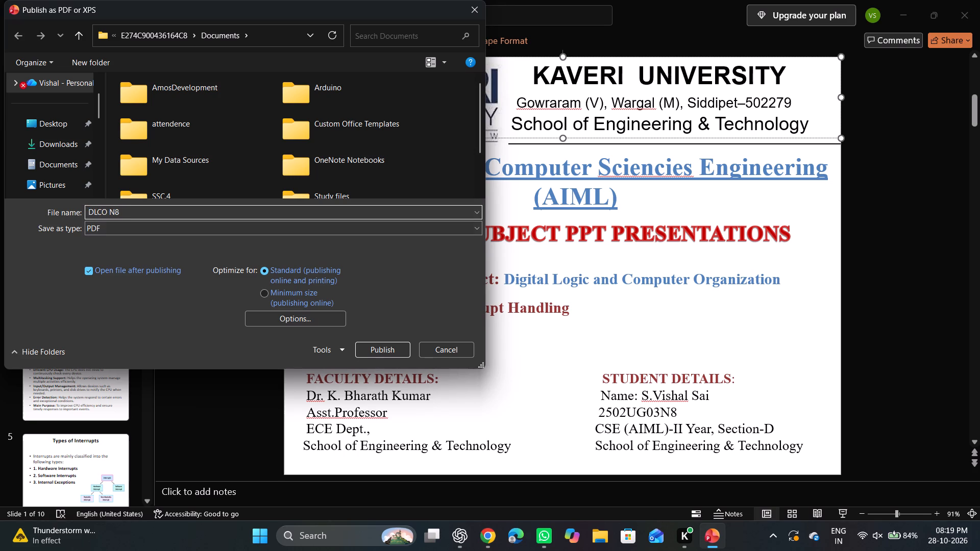
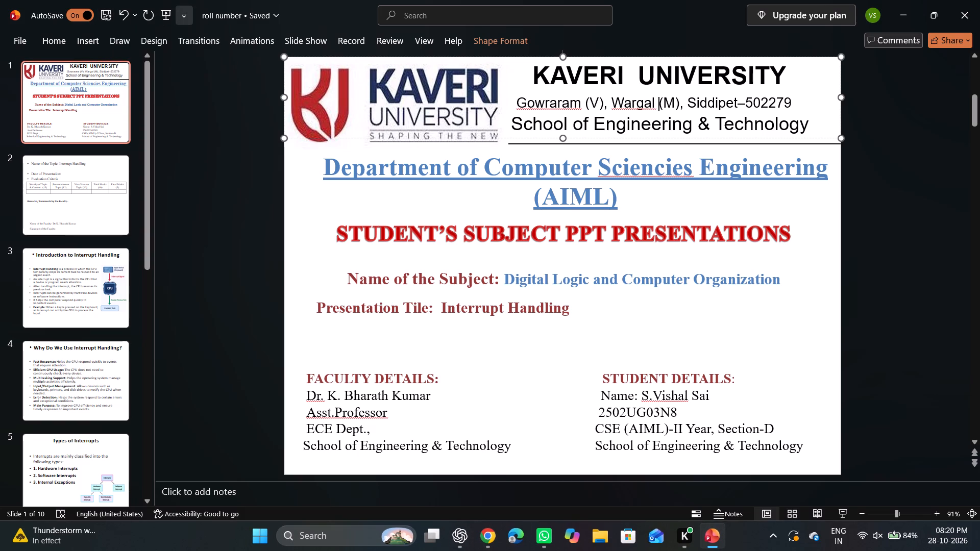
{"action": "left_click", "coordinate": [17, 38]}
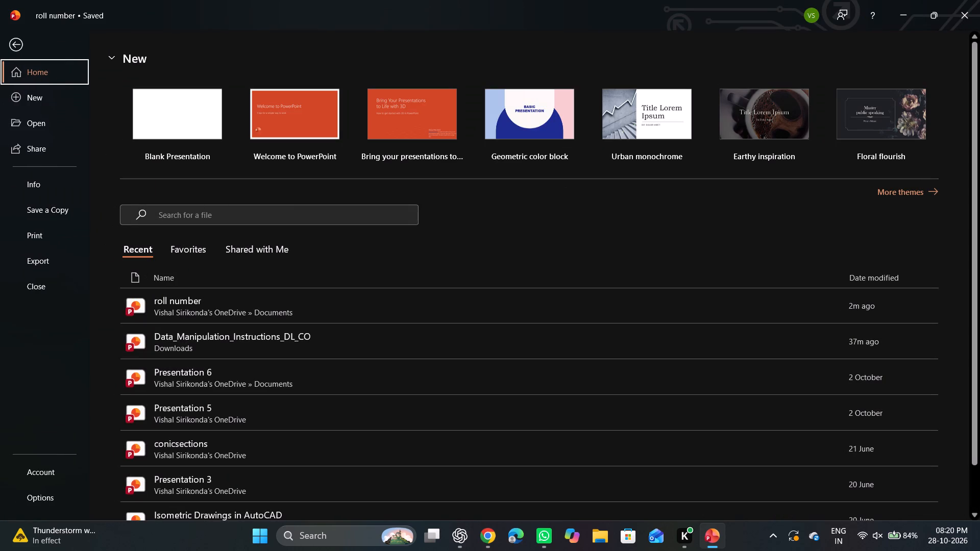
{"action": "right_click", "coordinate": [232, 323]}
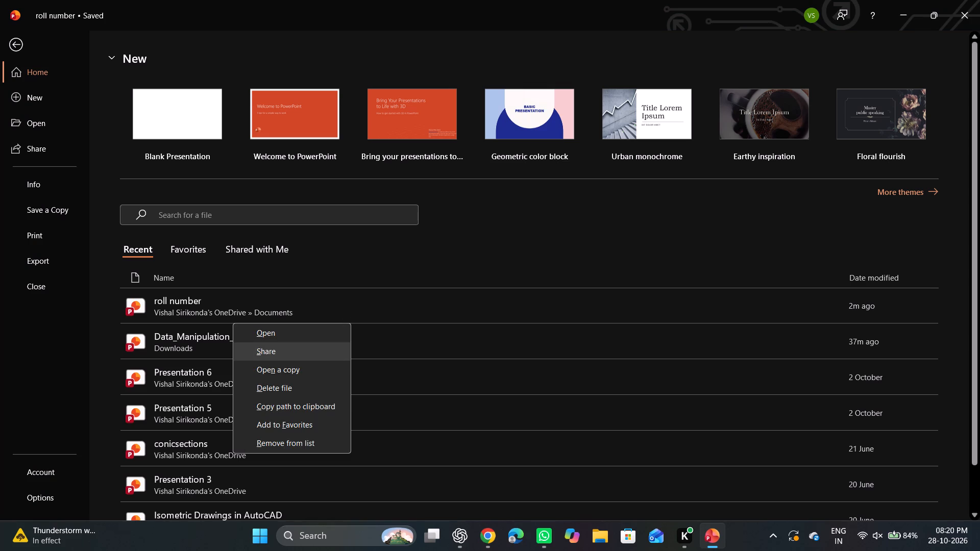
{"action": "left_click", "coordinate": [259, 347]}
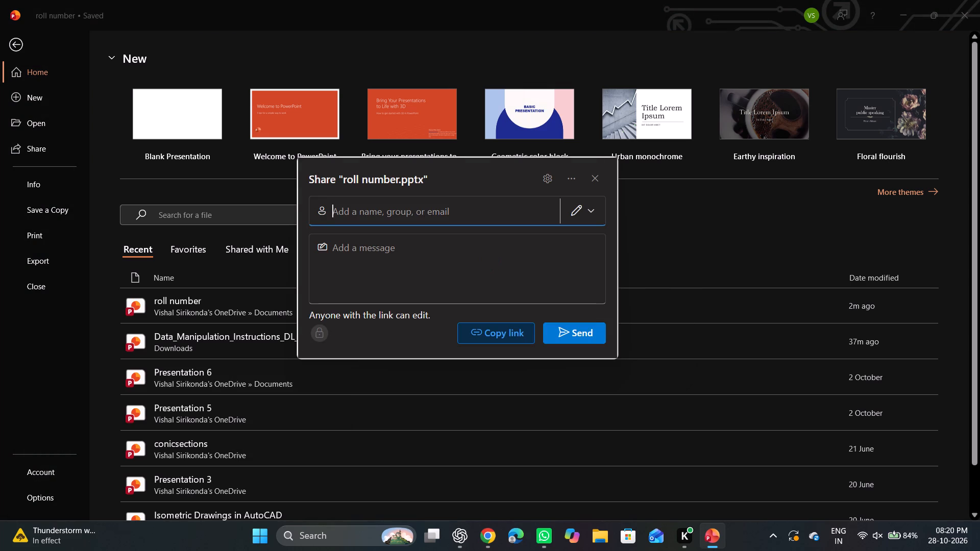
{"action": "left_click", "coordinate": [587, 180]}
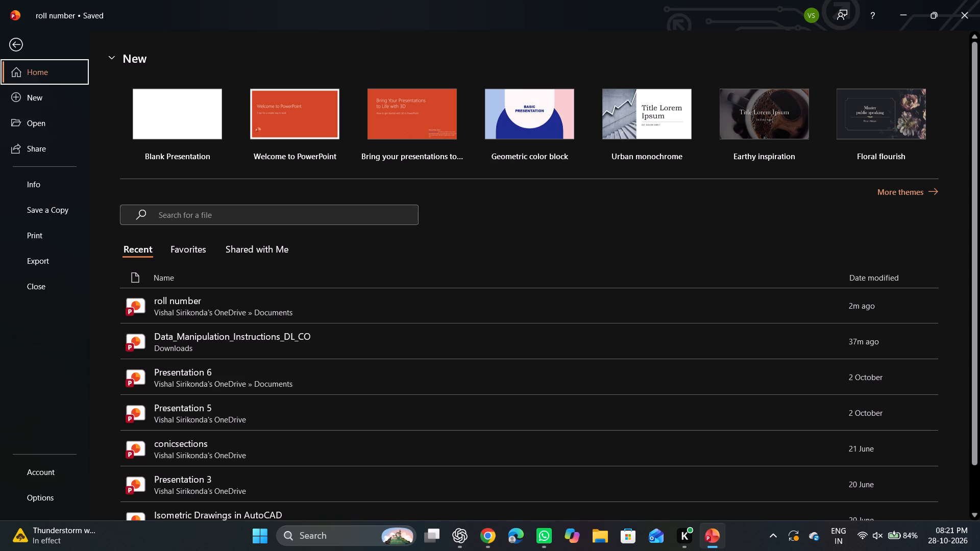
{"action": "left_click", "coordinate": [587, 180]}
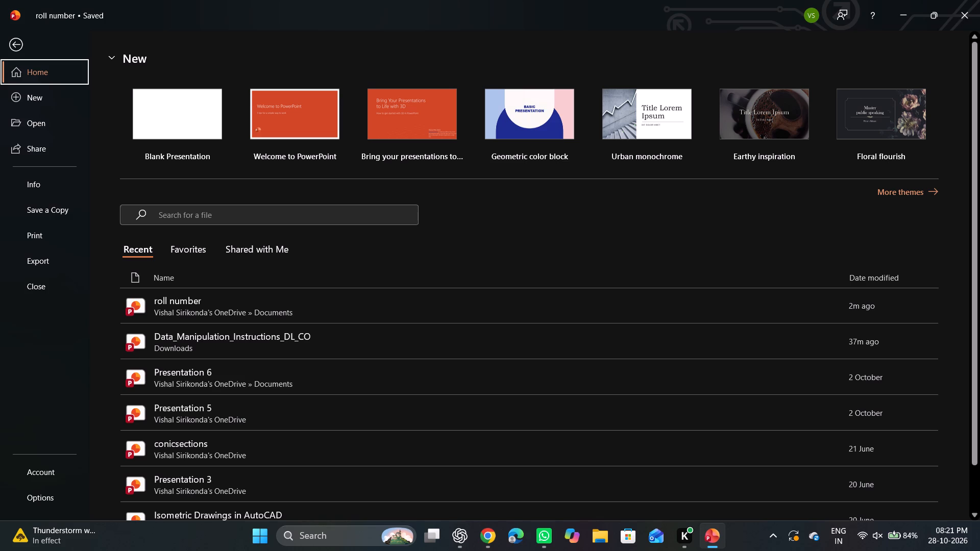
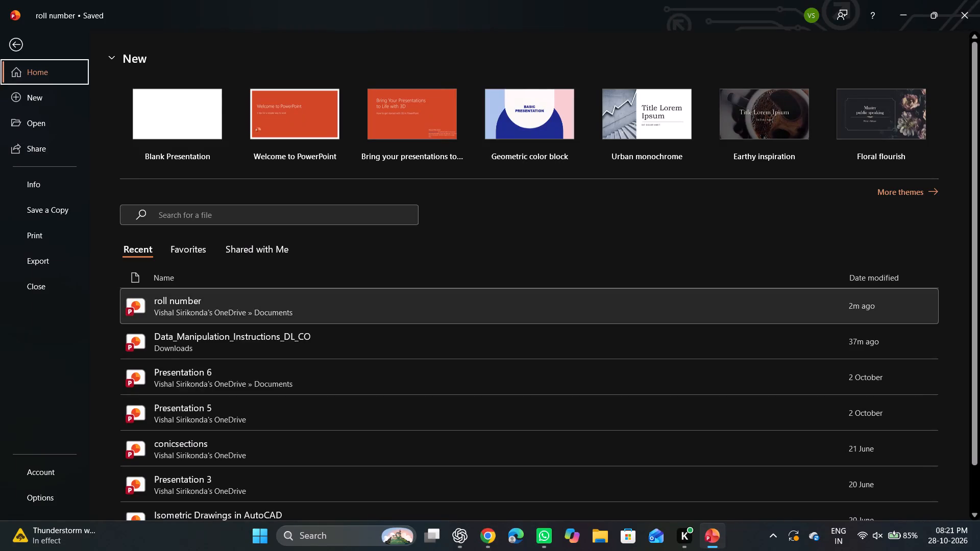
Open the recent presentation "roll number" from the OneDrive Documents folder.
{"action": "left_click", "coordinate": [437, 300]}
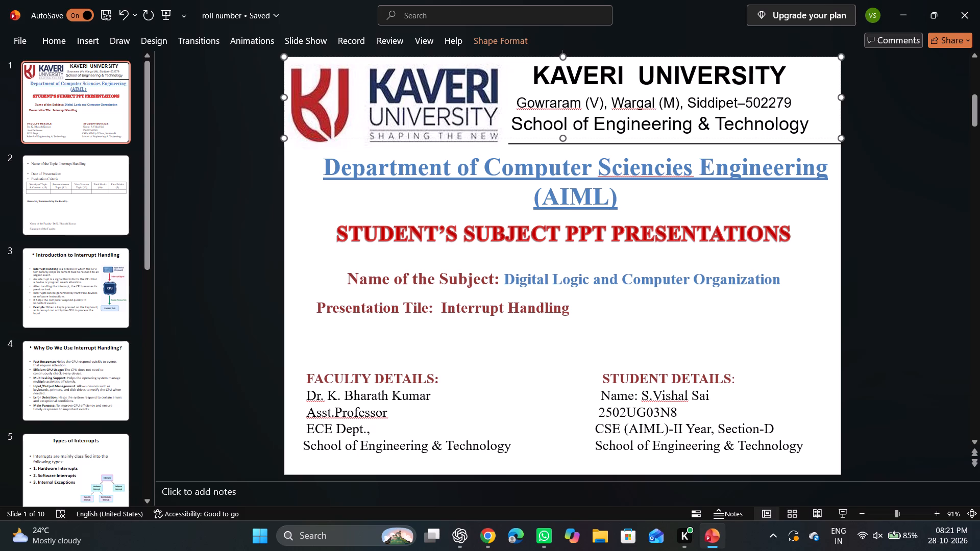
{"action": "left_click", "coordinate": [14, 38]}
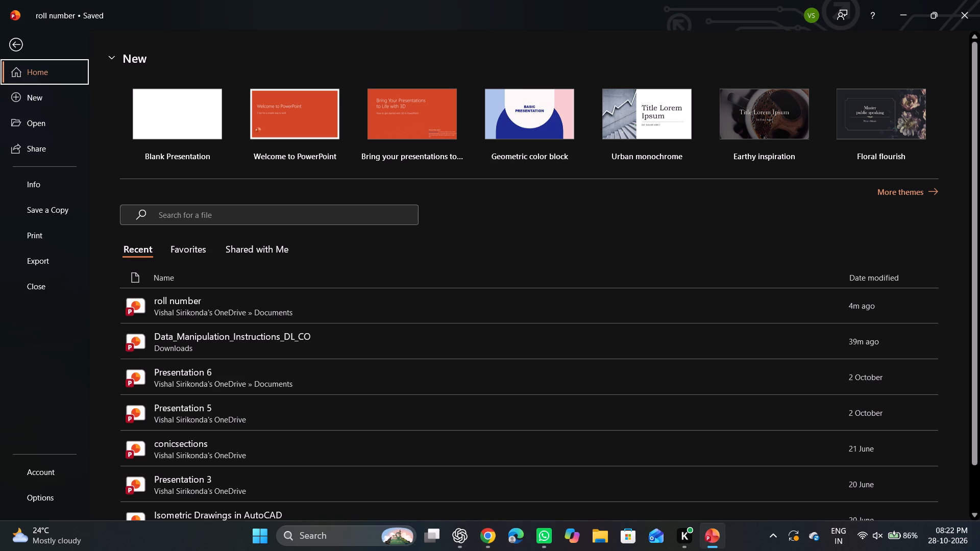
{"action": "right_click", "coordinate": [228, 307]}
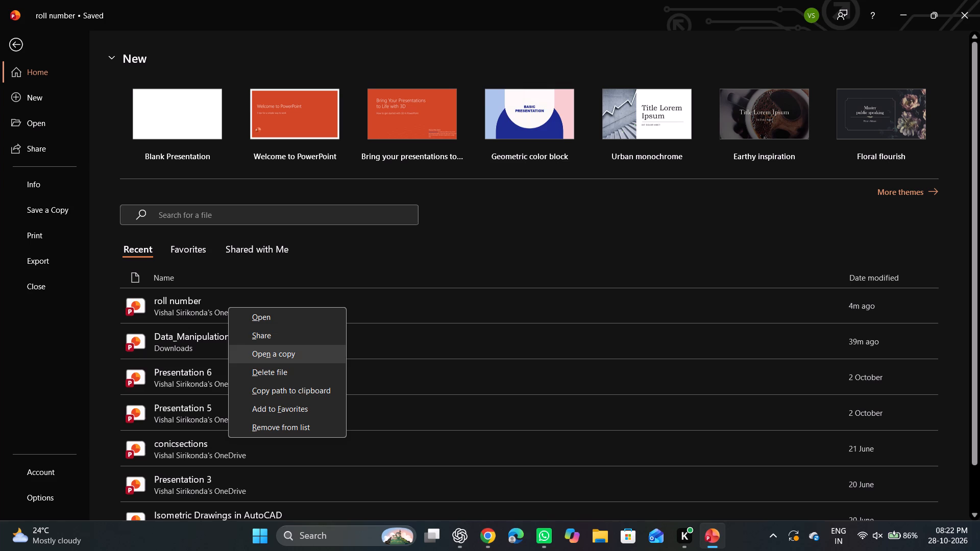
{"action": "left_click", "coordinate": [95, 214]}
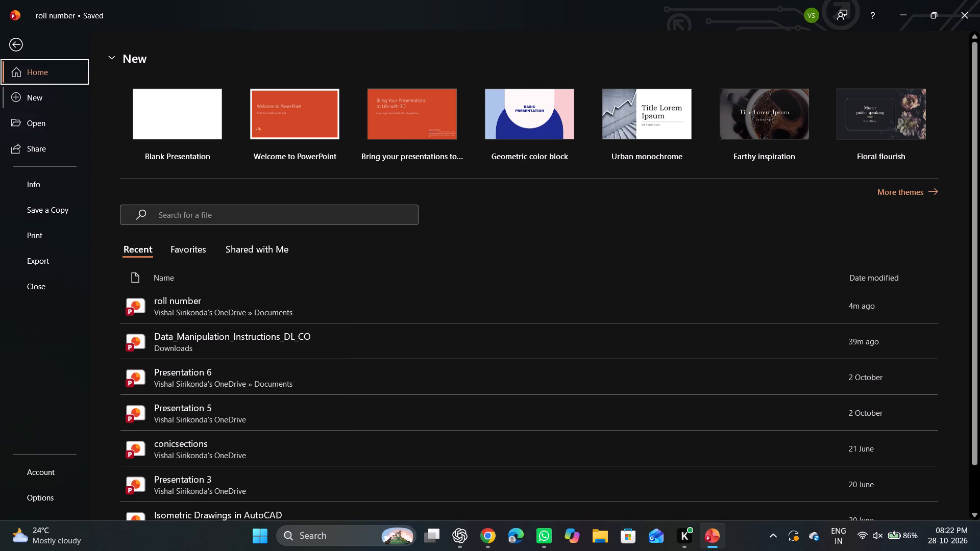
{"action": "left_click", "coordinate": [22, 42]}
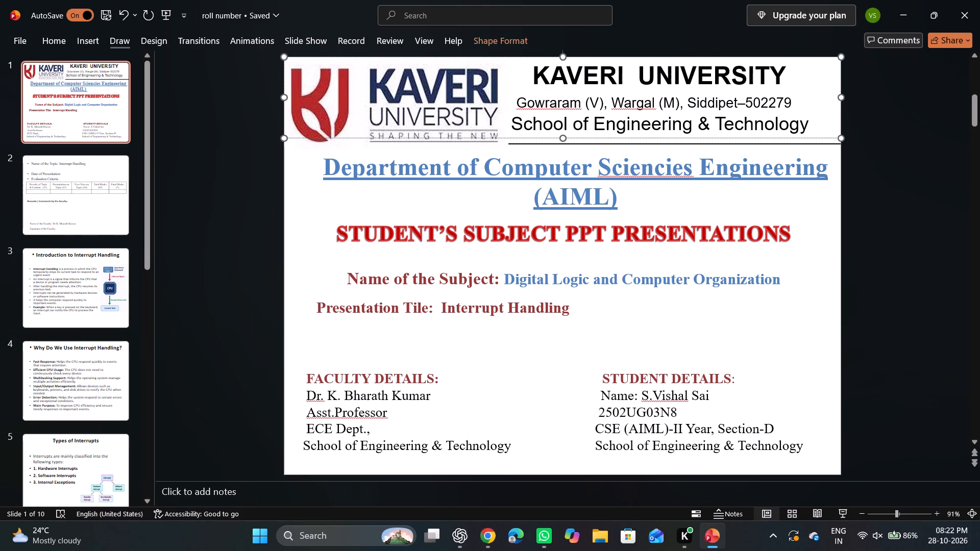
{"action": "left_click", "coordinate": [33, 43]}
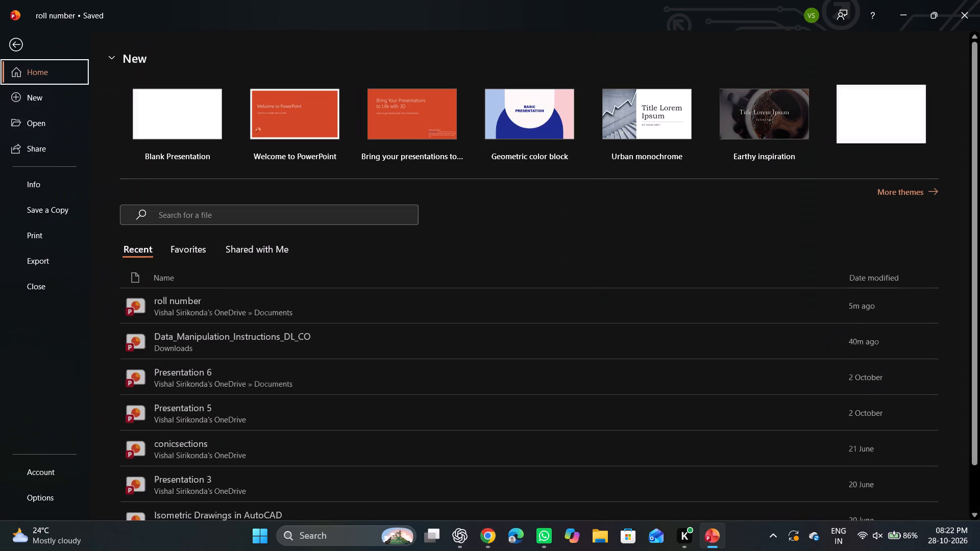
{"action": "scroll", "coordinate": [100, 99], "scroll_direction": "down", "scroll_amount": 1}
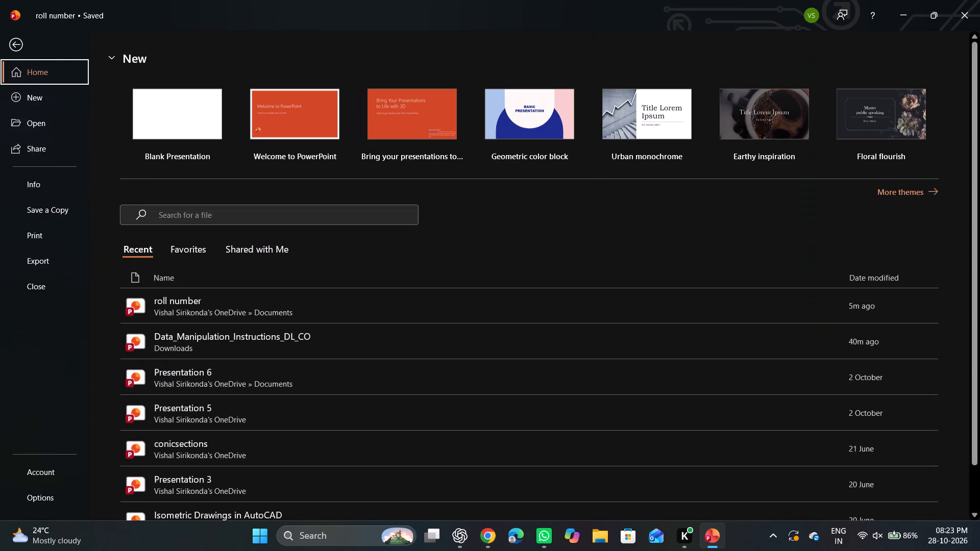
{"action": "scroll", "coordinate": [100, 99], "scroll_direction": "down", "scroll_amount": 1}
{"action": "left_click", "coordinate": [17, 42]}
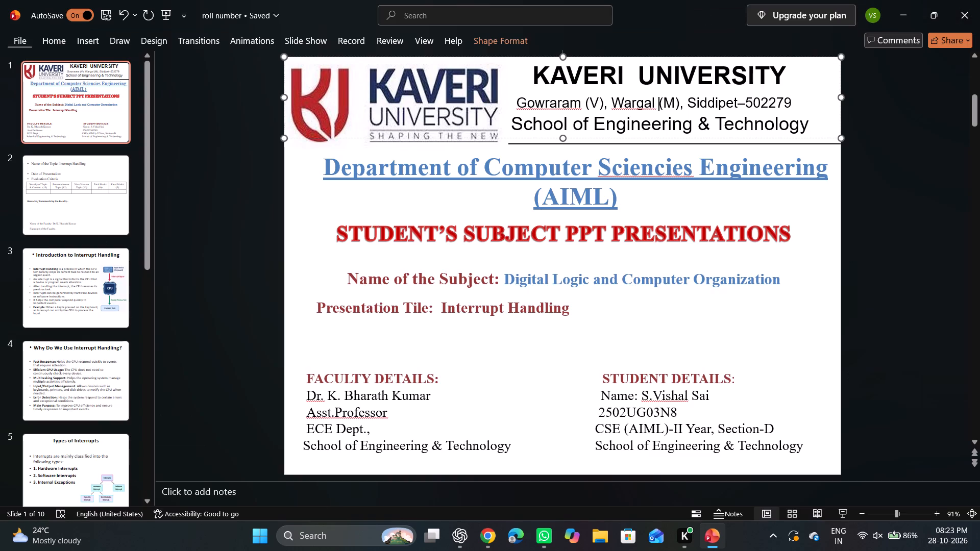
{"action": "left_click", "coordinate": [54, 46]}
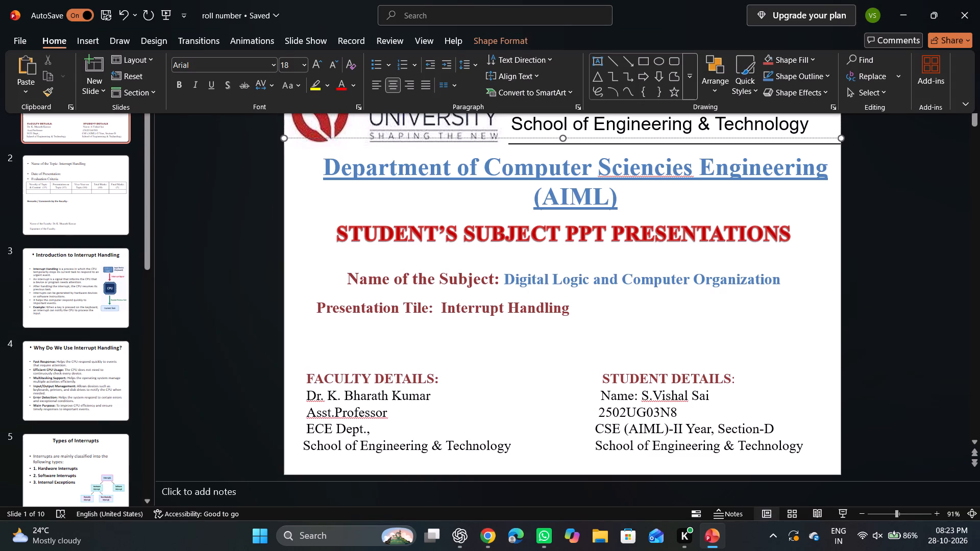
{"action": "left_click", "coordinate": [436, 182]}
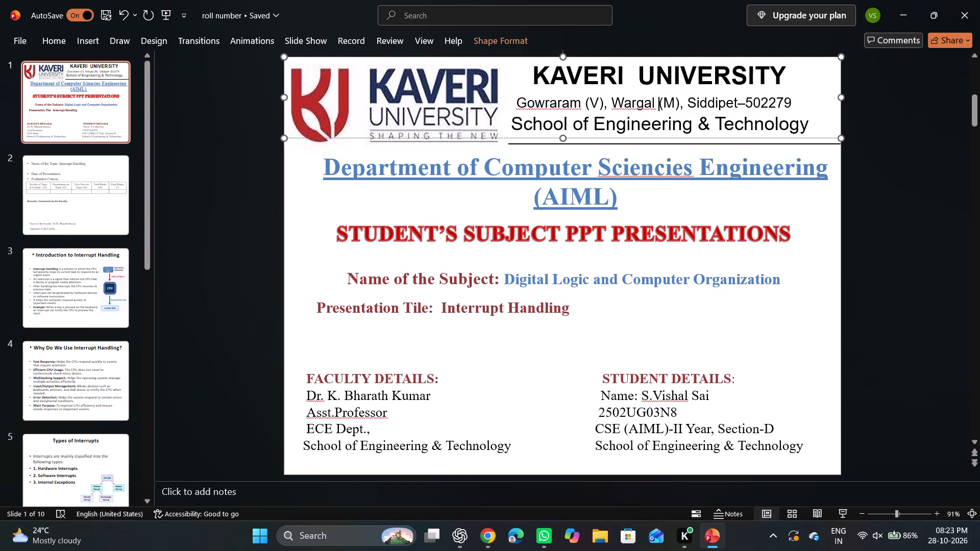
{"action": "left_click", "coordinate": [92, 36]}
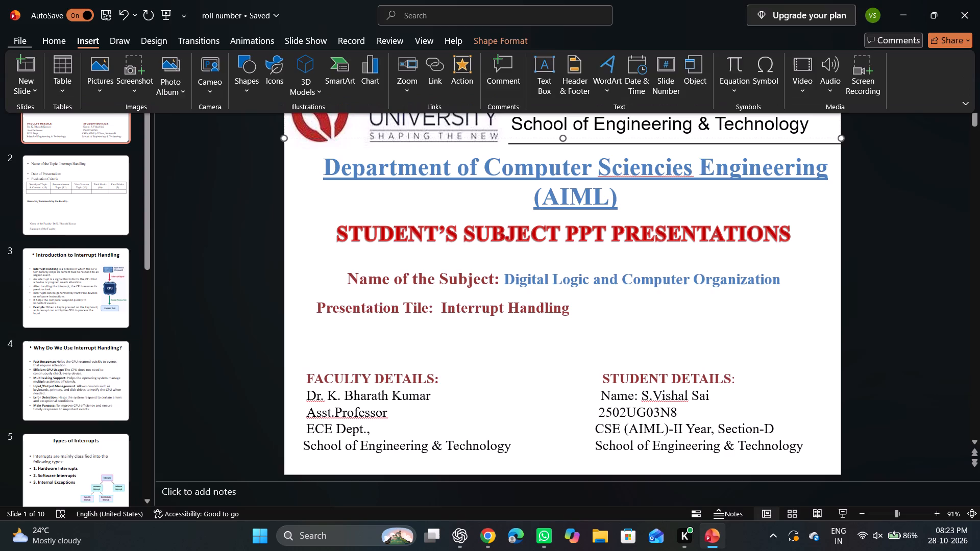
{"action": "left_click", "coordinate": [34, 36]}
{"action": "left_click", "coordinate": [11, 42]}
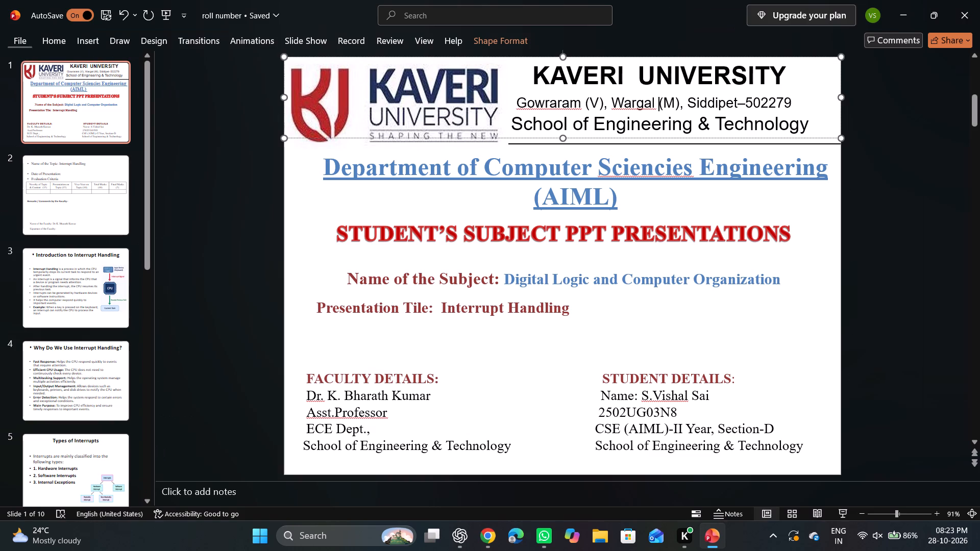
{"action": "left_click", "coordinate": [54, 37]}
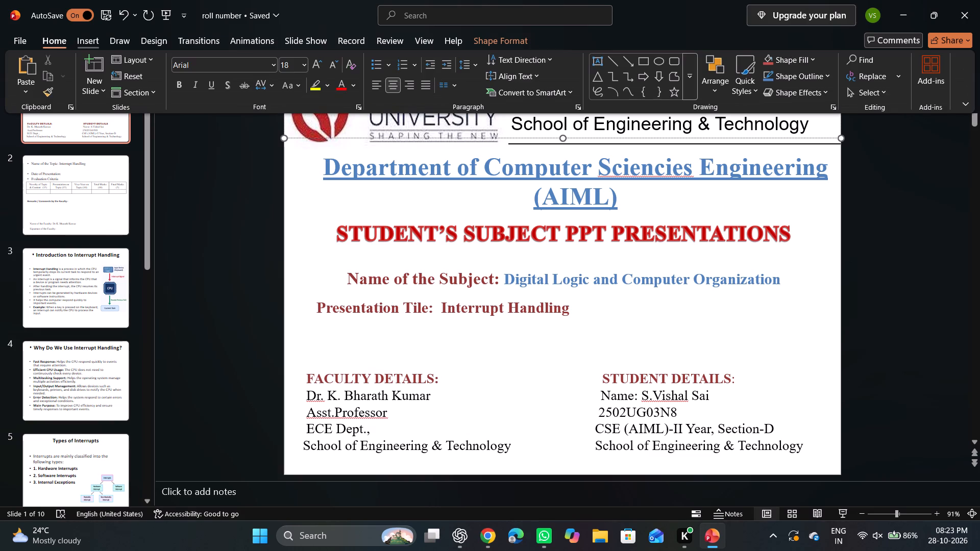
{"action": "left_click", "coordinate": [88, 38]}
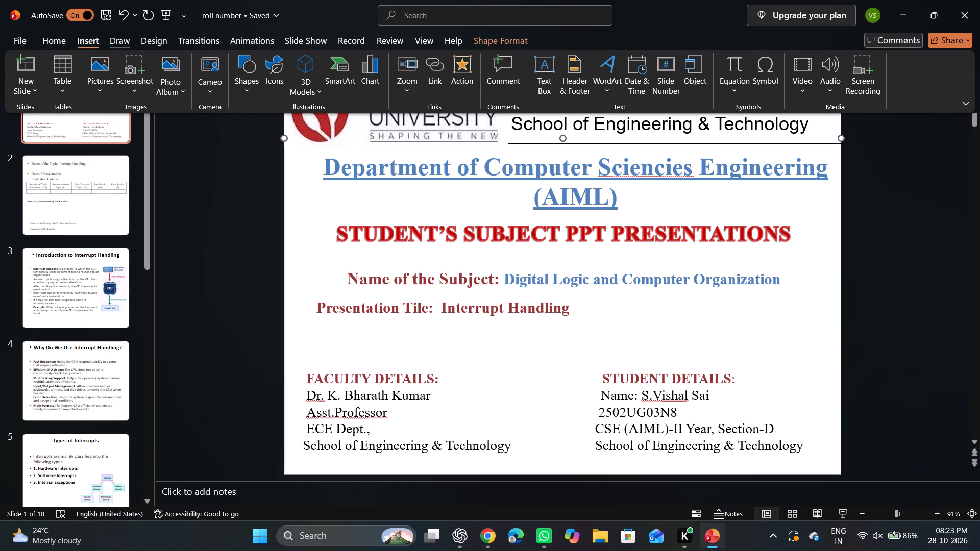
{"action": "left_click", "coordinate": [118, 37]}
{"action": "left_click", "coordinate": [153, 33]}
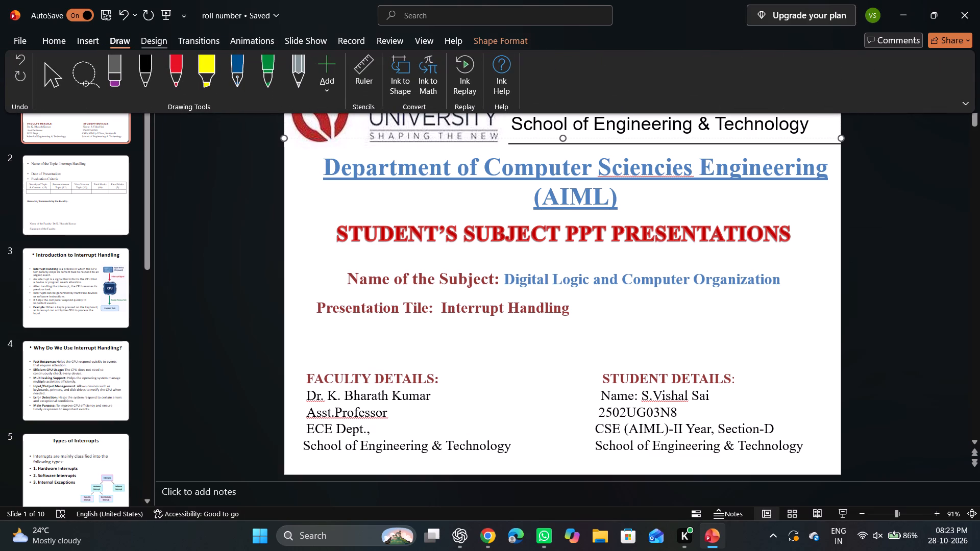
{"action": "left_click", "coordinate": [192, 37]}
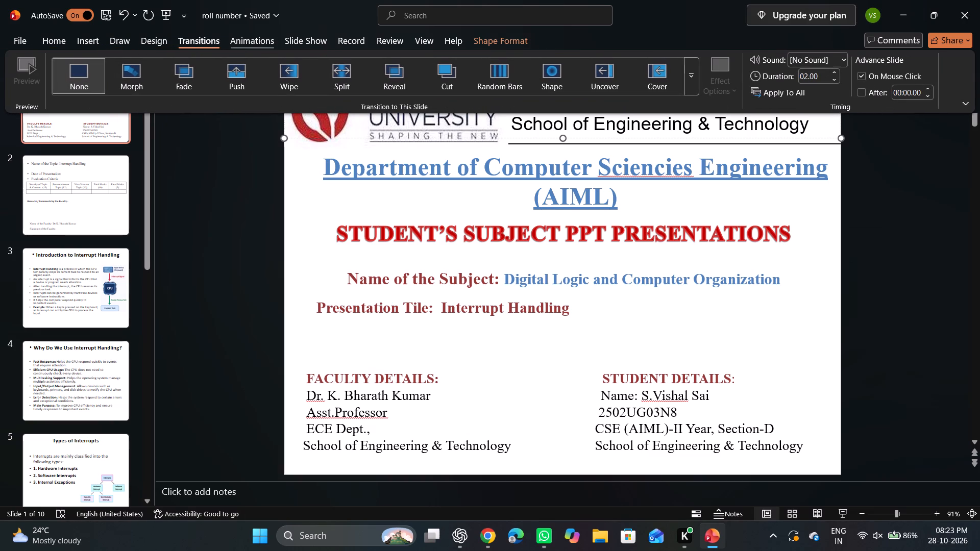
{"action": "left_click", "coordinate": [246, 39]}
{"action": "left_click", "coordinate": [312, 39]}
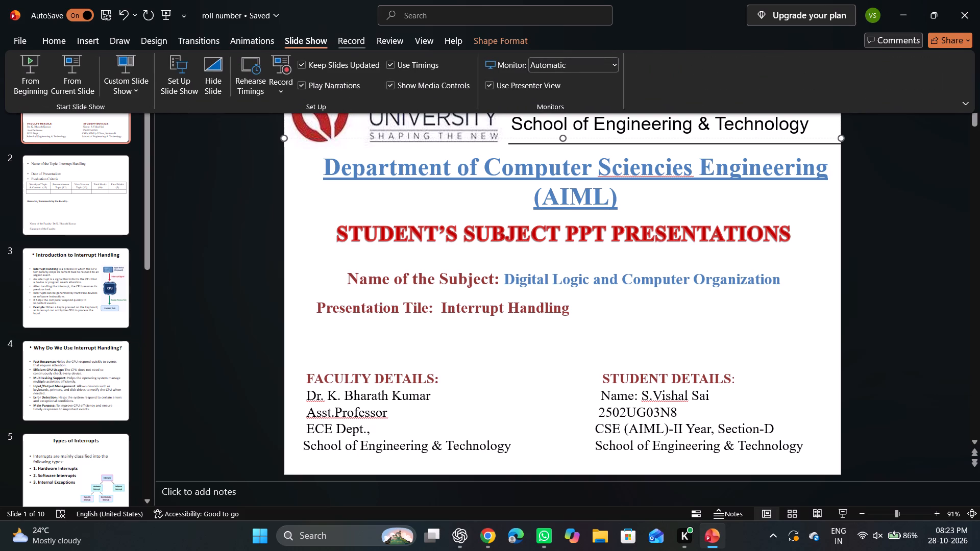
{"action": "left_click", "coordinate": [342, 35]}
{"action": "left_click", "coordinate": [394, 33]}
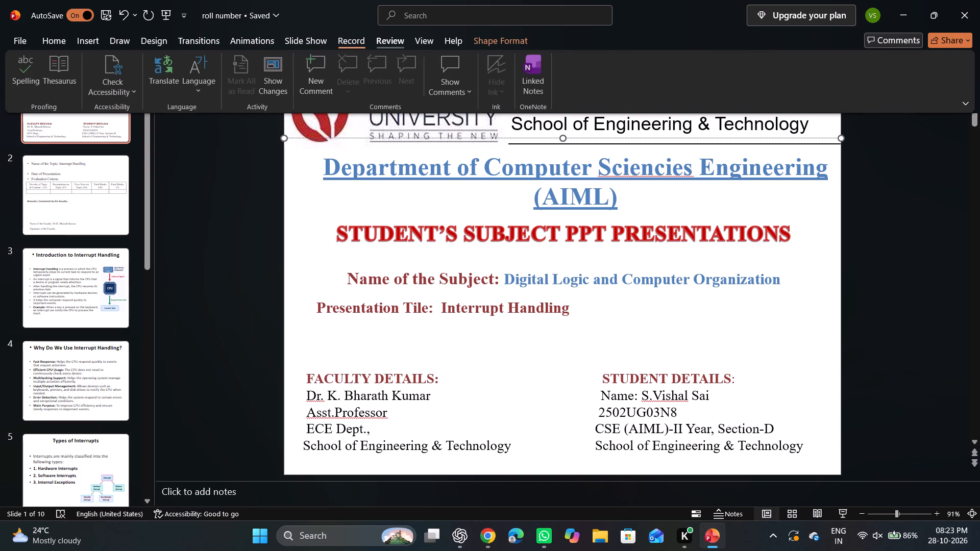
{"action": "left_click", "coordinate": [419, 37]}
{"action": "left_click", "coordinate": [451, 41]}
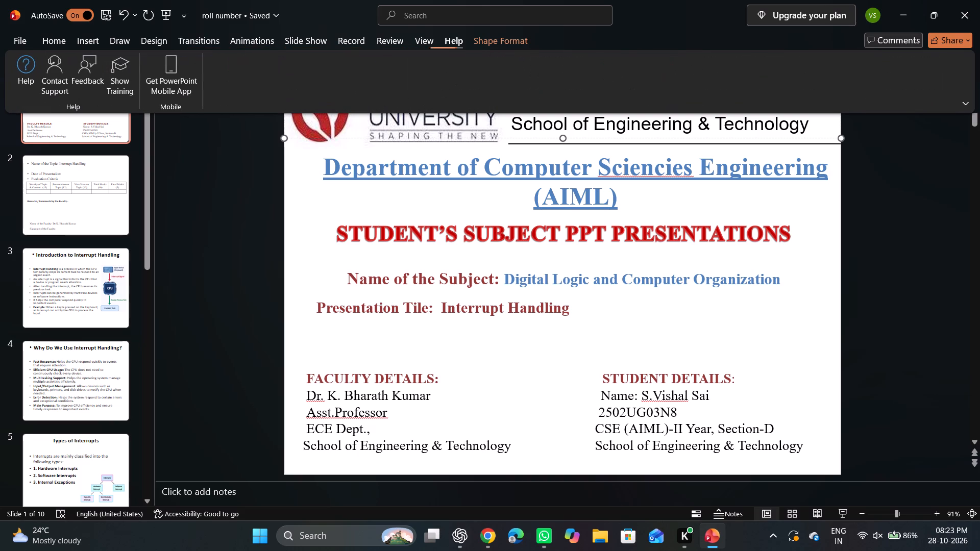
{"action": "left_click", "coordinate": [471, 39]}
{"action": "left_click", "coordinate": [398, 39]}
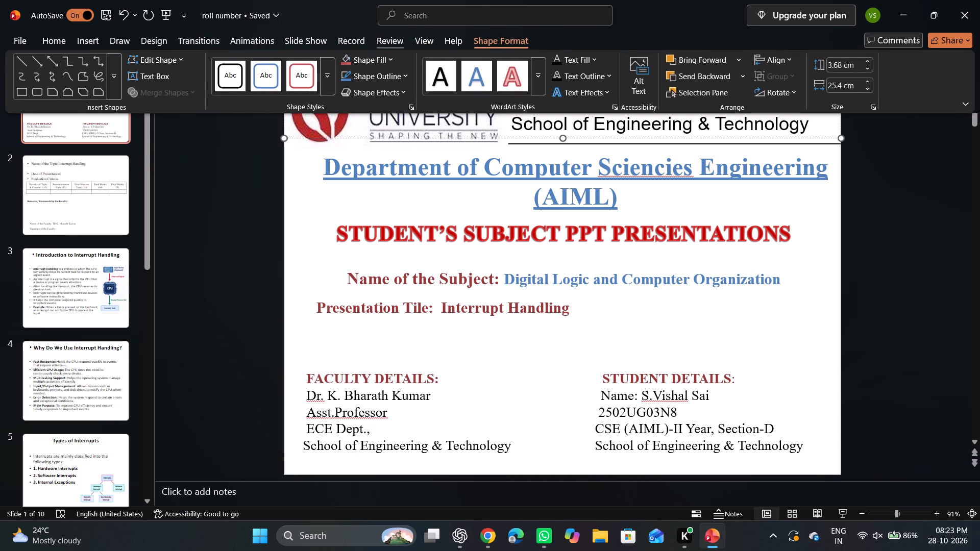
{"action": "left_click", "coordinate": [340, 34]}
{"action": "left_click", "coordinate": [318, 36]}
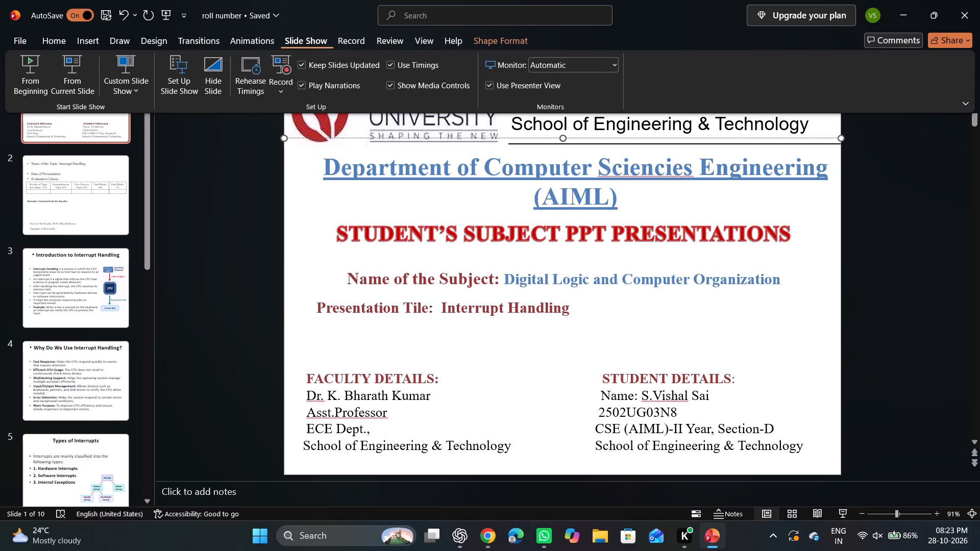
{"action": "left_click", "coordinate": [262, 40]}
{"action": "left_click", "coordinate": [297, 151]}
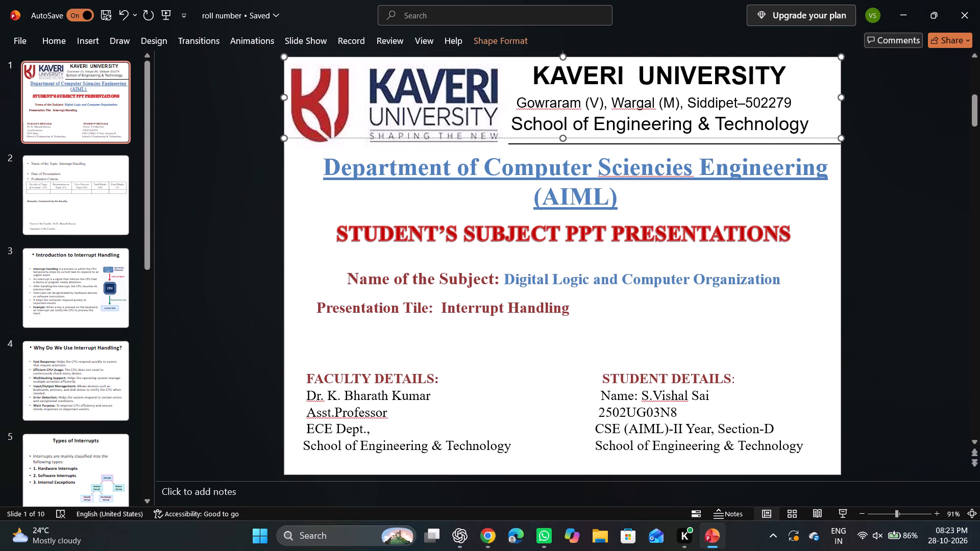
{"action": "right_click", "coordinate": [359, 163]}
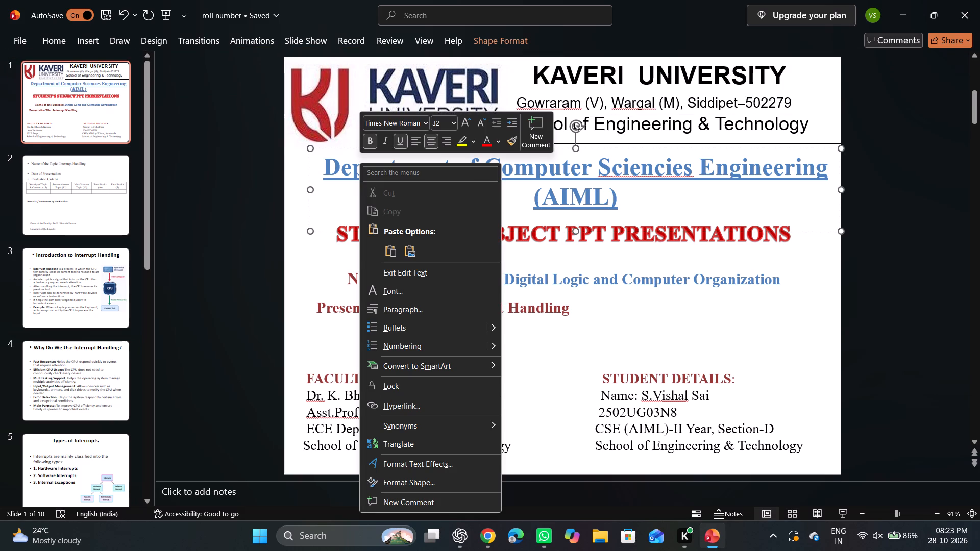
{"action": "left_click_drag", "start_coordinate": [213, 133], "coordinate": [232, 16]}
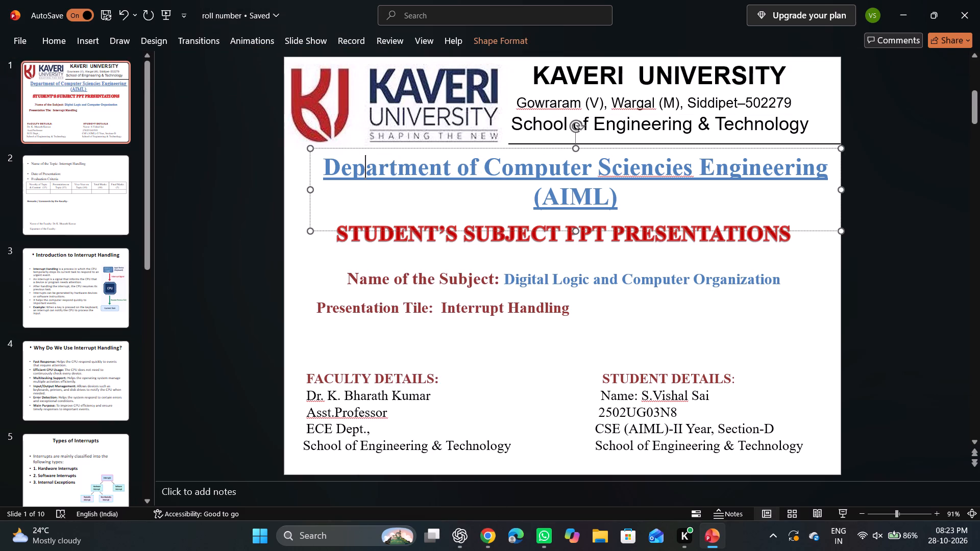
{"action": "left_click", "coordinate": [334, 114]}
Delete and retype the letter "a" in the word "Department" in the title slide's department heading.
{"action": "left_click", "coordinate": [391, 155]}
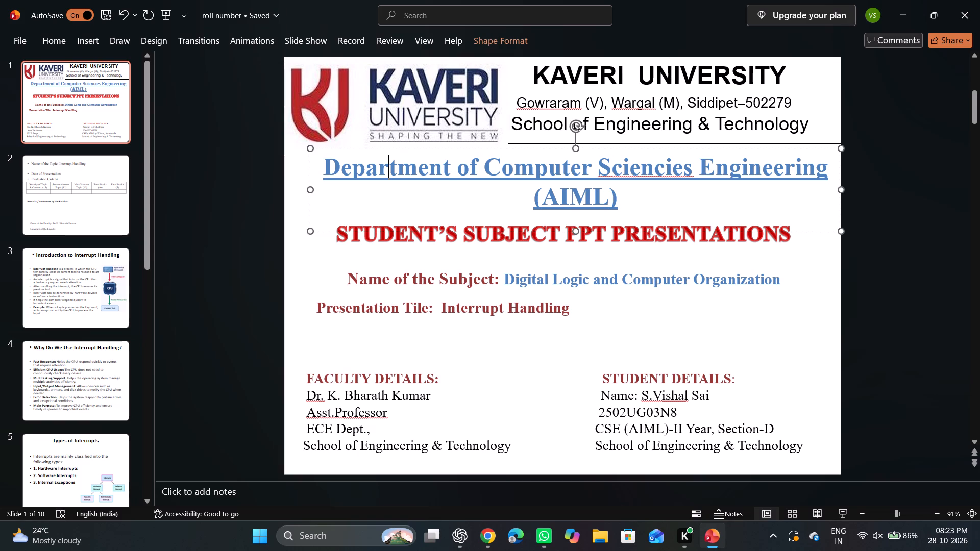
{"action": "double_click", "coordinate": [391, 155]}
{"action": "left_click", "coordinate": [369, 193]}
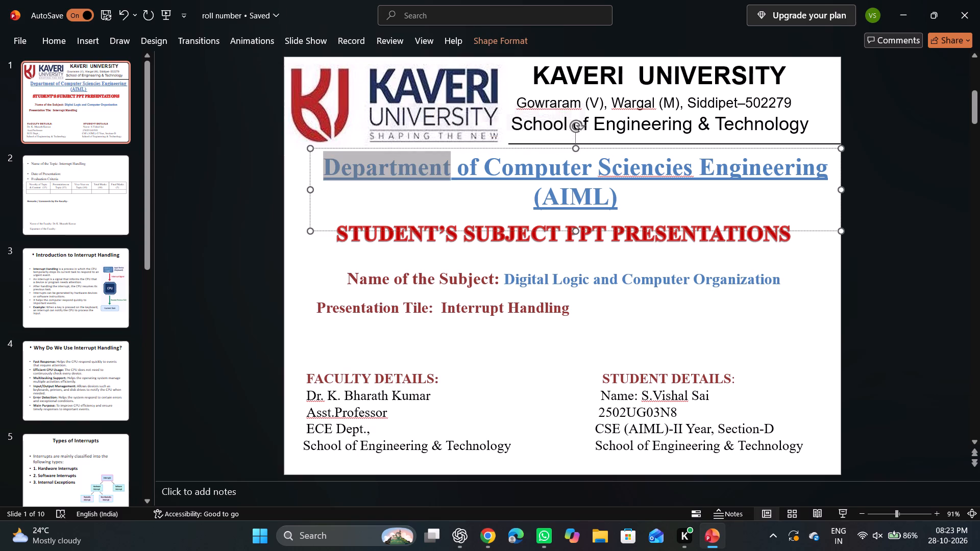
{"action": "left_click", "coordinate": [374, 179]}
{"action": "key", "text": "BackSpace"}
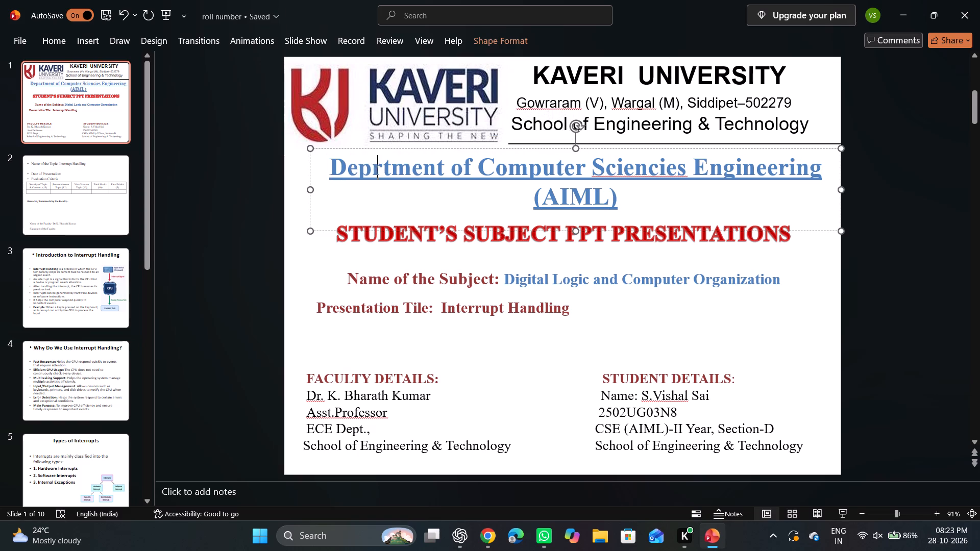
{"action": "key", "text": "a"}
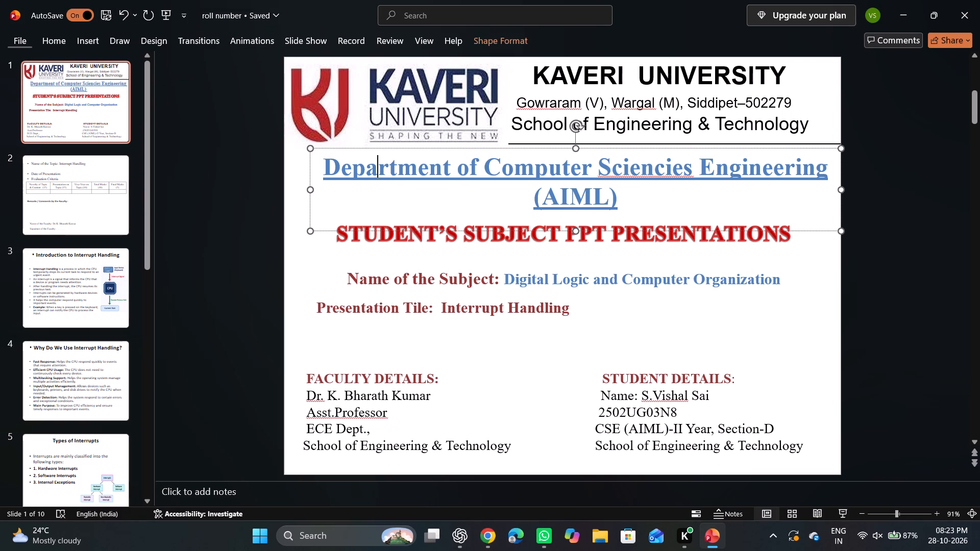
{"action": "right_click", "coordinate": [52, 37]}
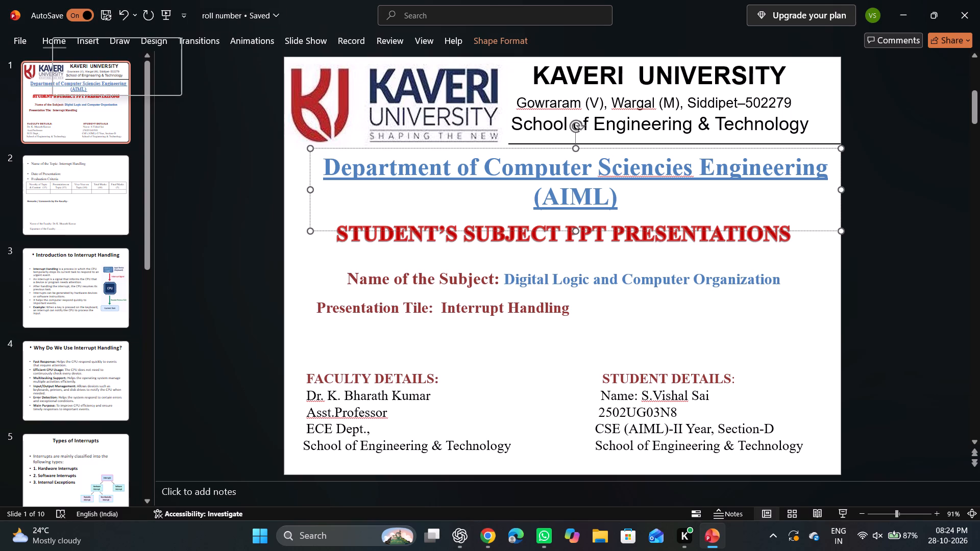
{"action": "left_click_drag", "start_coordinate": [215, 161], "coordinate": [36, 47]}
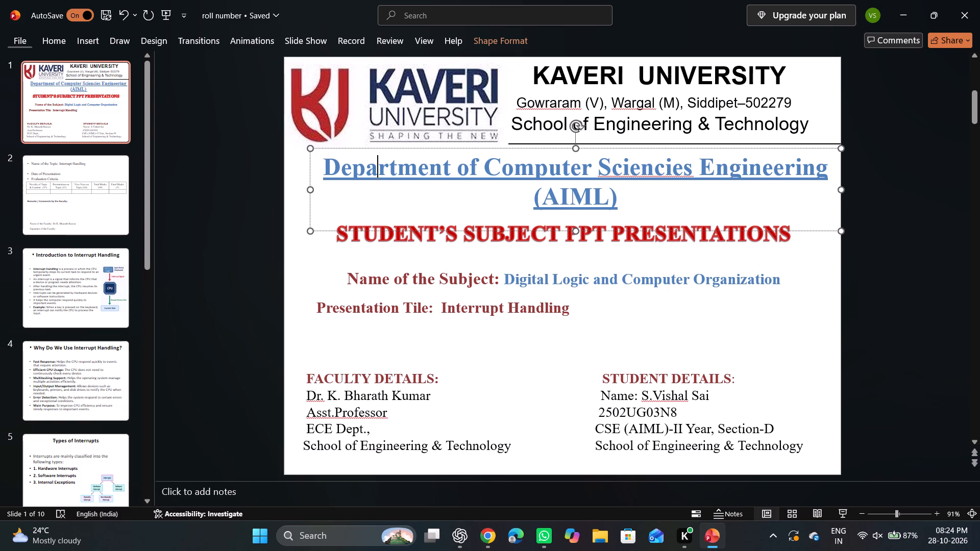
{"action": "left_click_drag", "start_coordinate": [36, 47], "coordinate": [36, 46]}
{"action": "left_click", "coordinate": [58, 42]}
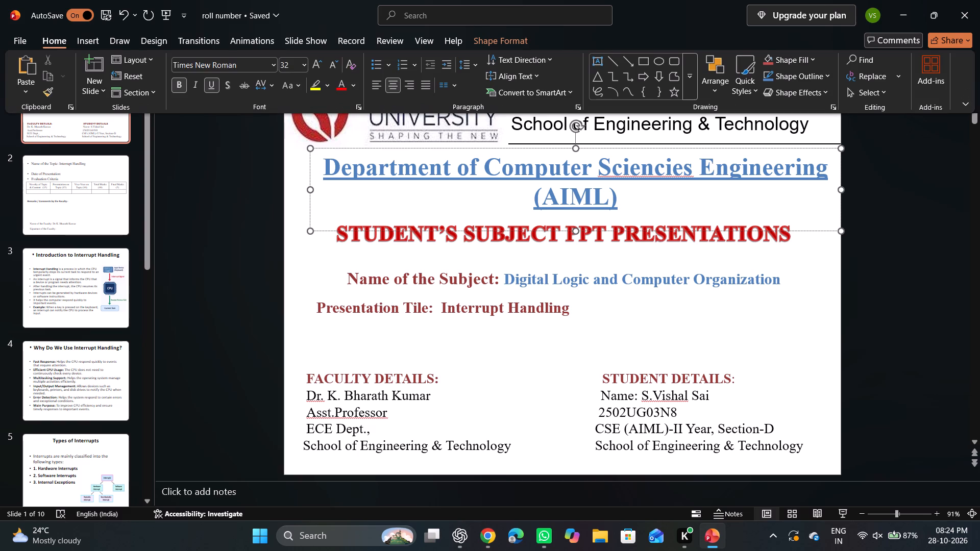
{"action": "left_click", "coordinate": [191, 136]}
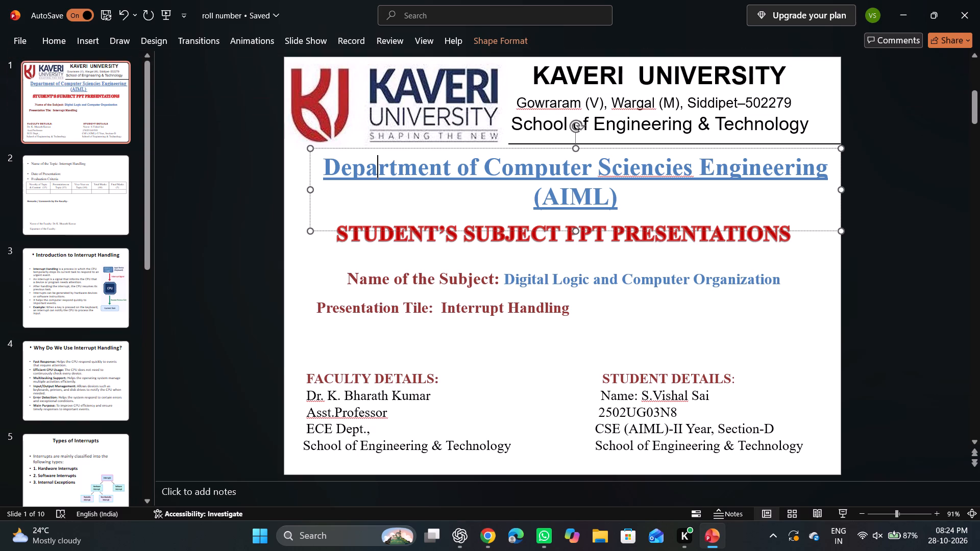
Save a copy of the presentation to the PC's Downloads folder as a PDF named "DLCO N8".
{"action": "left_click", "coordinate": [29, 47]}
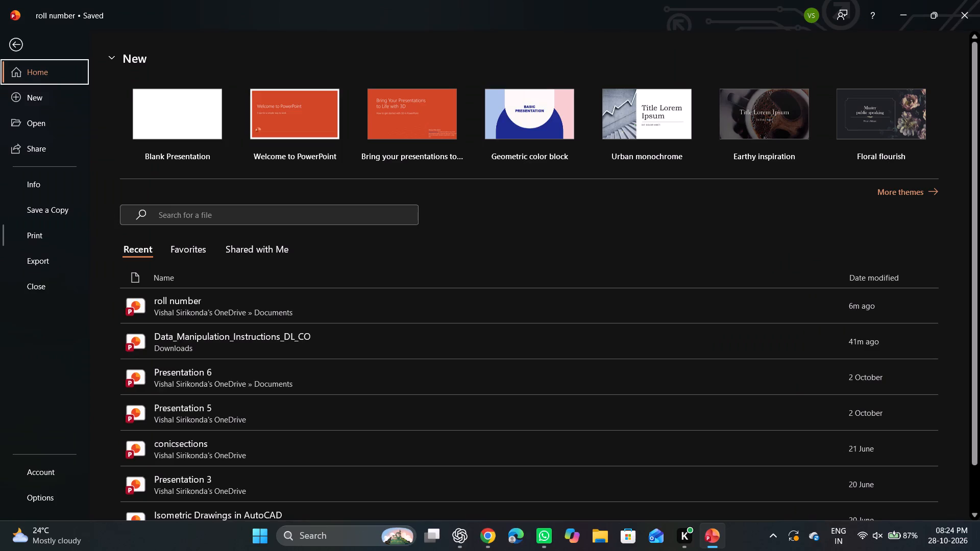
{"action": "left_click", "coordinate": [32, 208]}
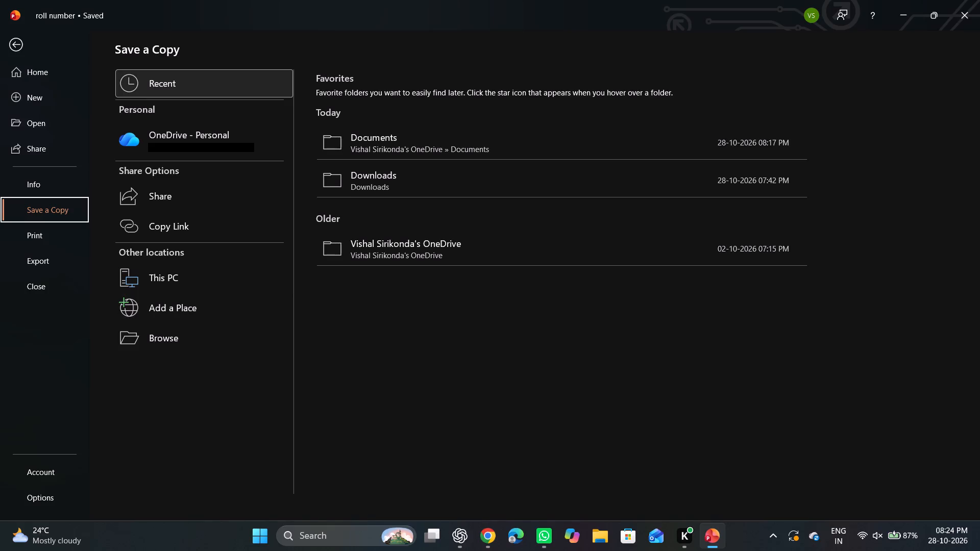
{"action": "left_click", "coordinate": [204, 287]}
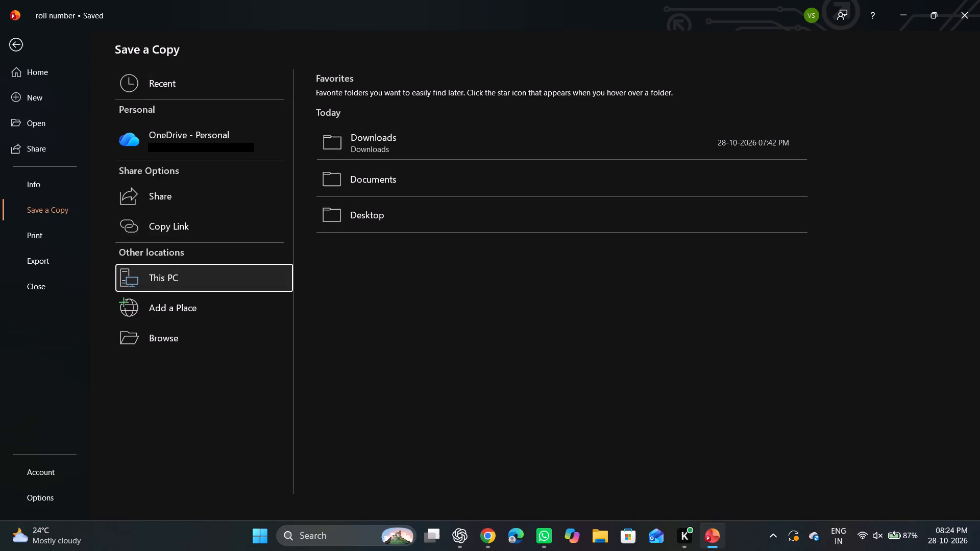
{"action": "left_click", "coordinate": [406, 153]}
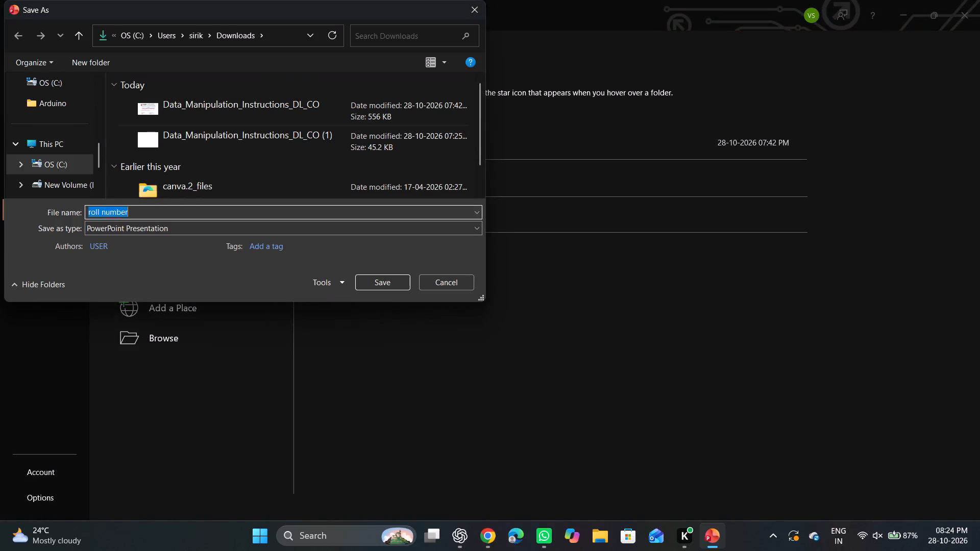
{"action": "key", "text": "BackSpace"}
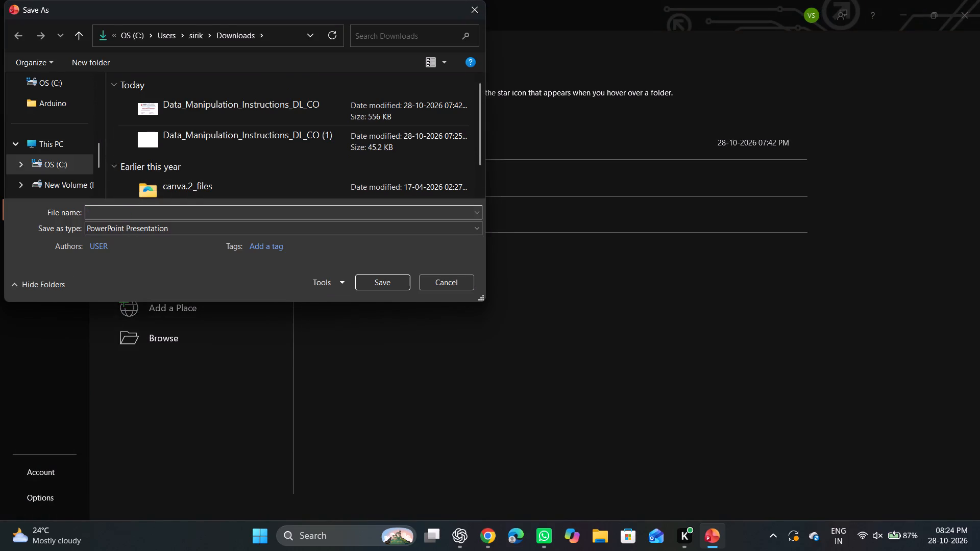
{"action": "type", "text": "DLCO"}
{"action": "key", "text": "space"}
{"action": "type", "text": "N8"}
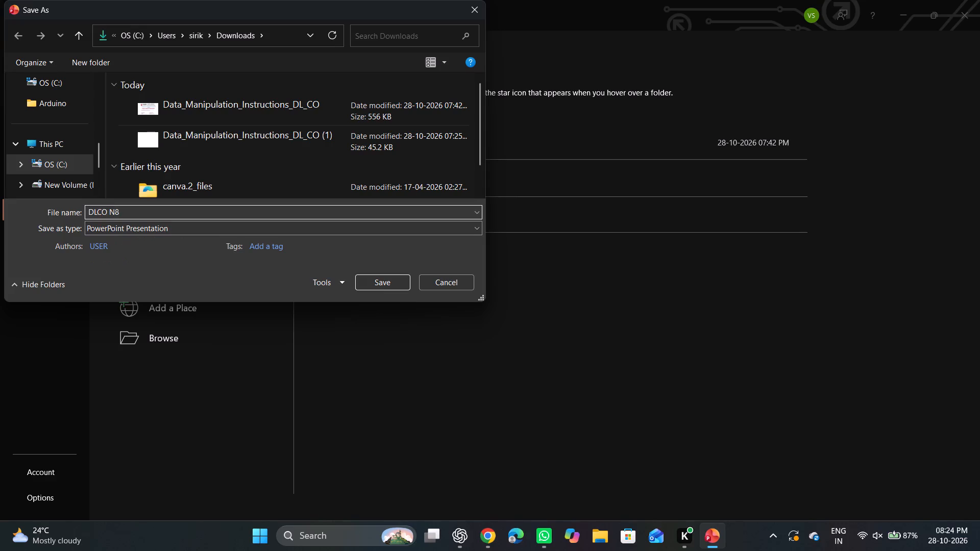
{"action": "left_click", "coordinate": [154, 227]}
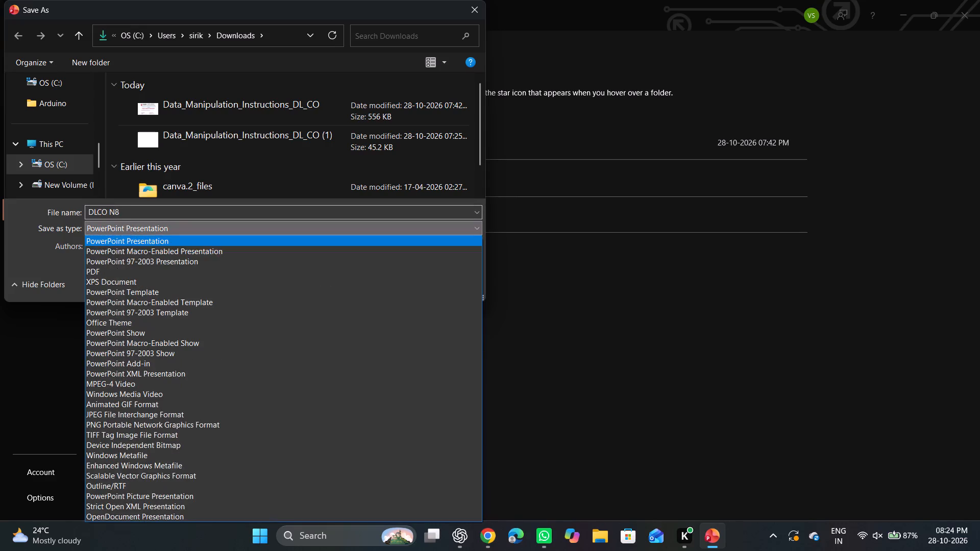
{"action": "left_click", "coordinate": [152, 270]}
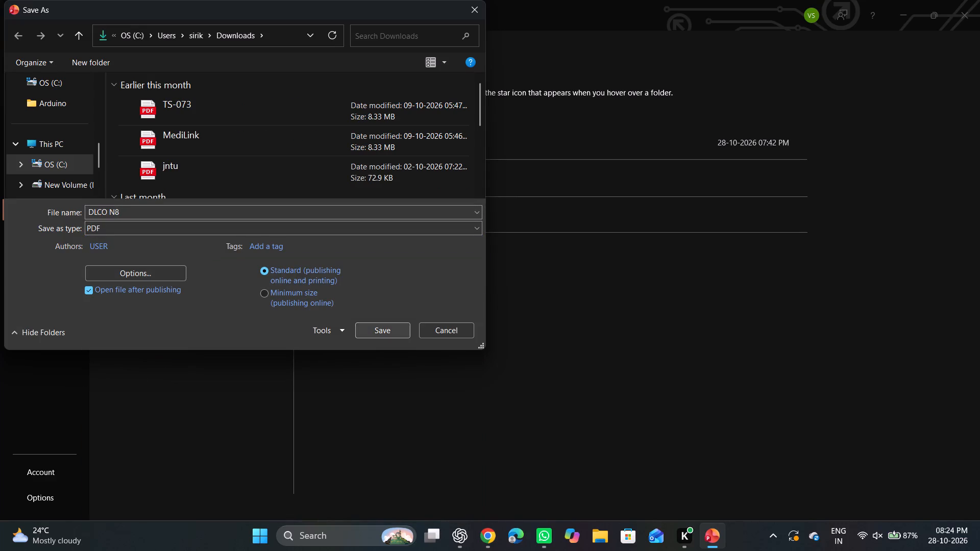
{"action": "left_click", "coordinate": [399, 331]}
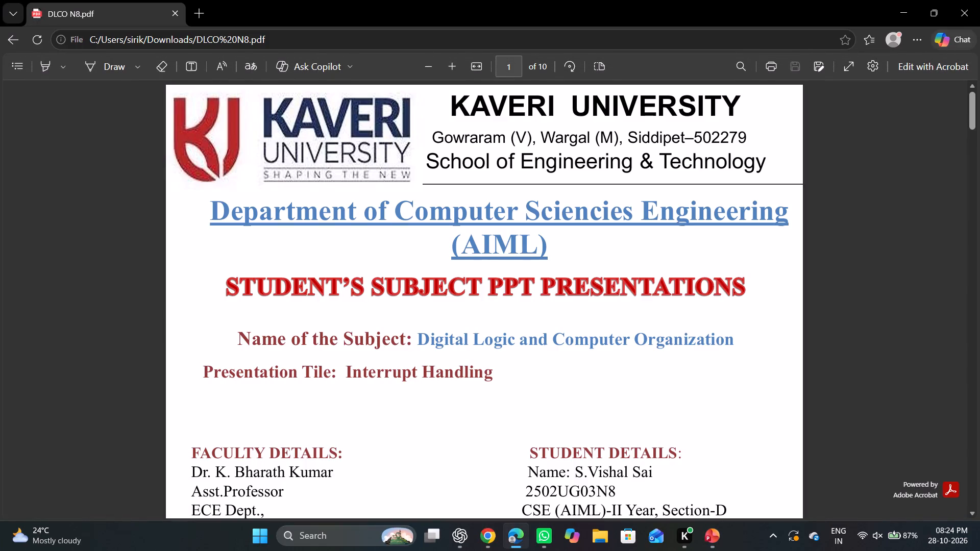
Look through the pages of the exported "DLCO N8" PDF in Microsoft Edge.
{"action": "scroll", "coordinate": [512, 386], "scroll_direction": "down", "scroll_amount": 2}
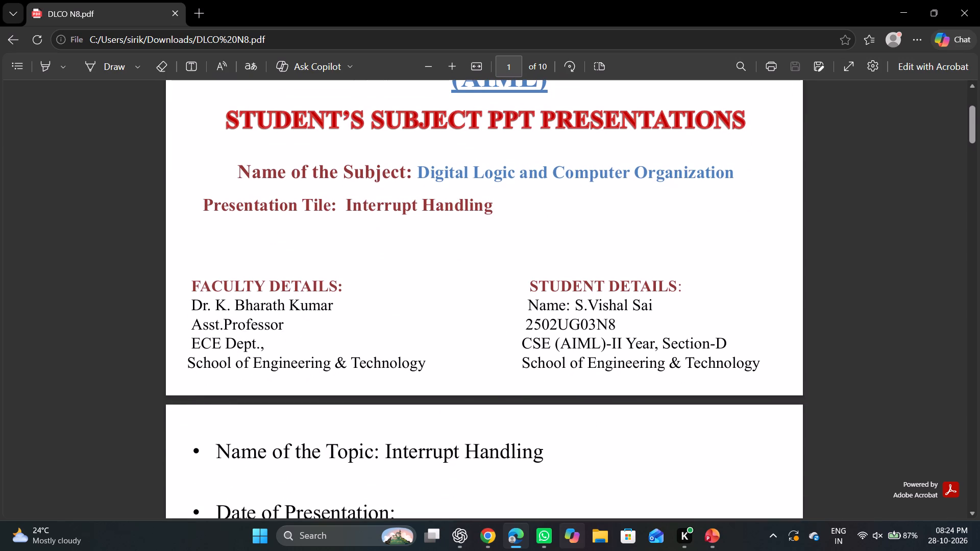
Share the "DLCO N8" PDF from the Downloads folder in File Explorer using WhatsApp.
{"action": "left_click", "coordinate": [602, 543]}
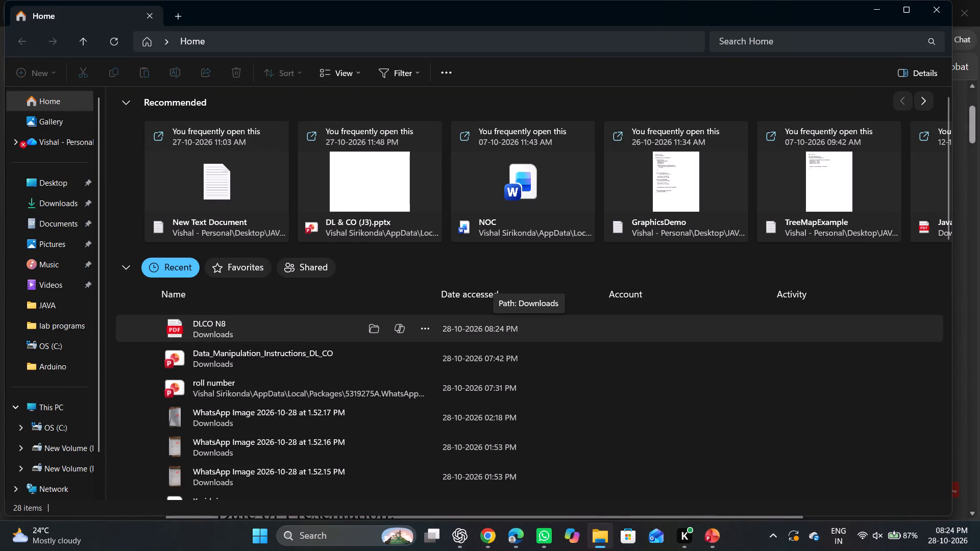
{"action": "left_click", "coordinate": [66, 214]}
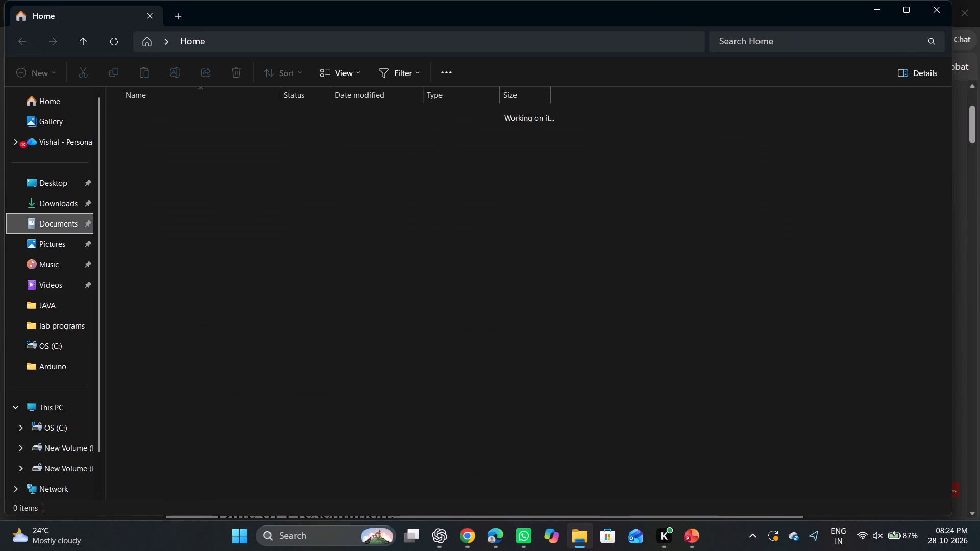
{"action": "left_click", "coordinate": [58, 195]}
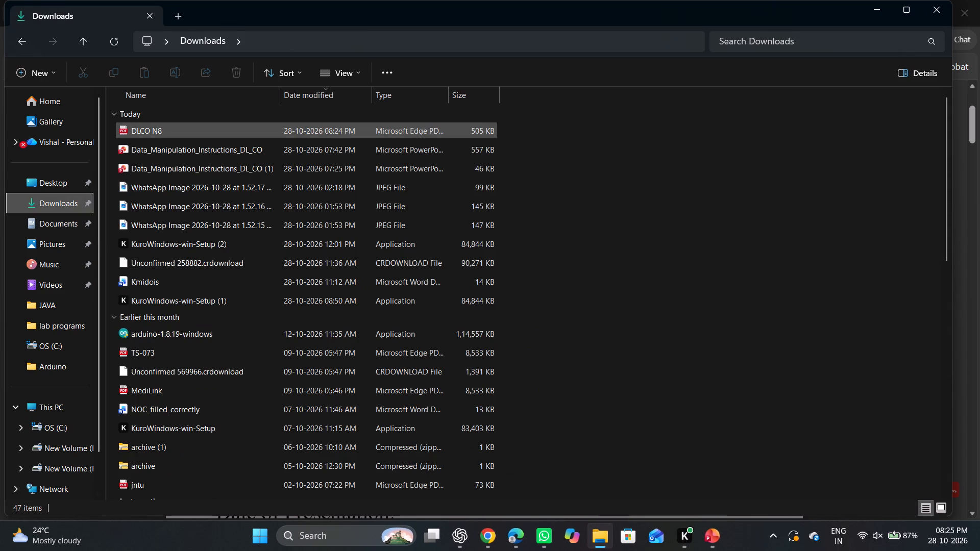
{"action": "right_click", "coordinate": [163, 137]}
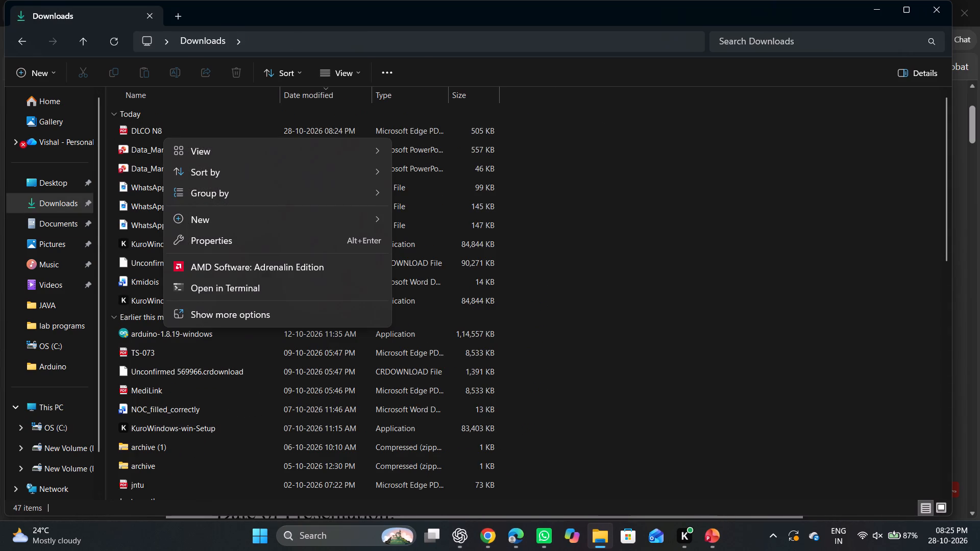
{"action": "left_click", "coordinate": [229, 134]}
{"action": "left_click", "coordinate": [212, 66]}
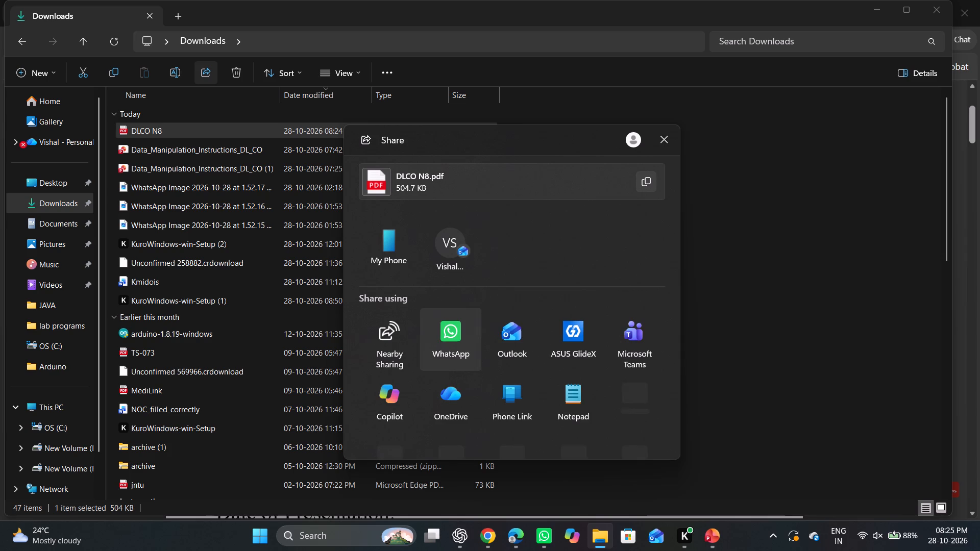
{"action": "left_click", "coordinate": [454, 353]}
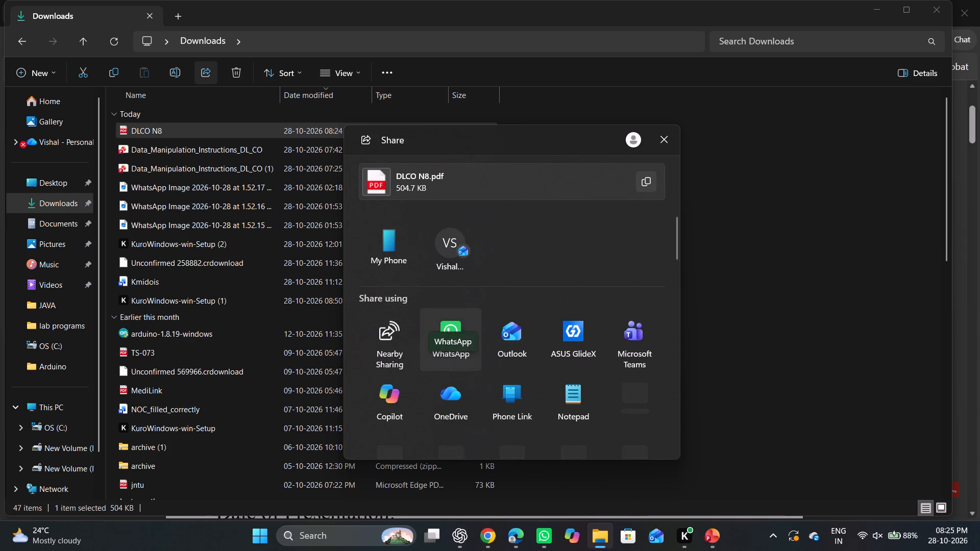